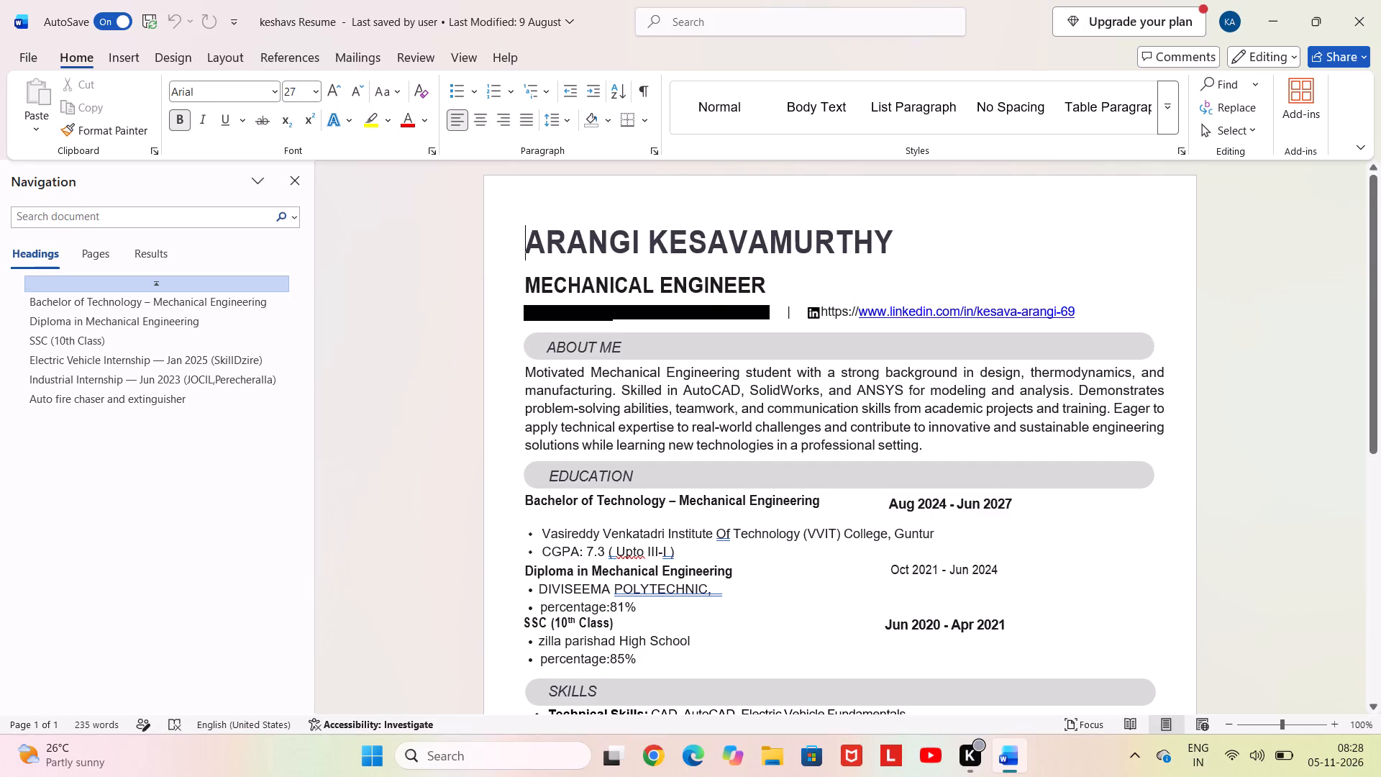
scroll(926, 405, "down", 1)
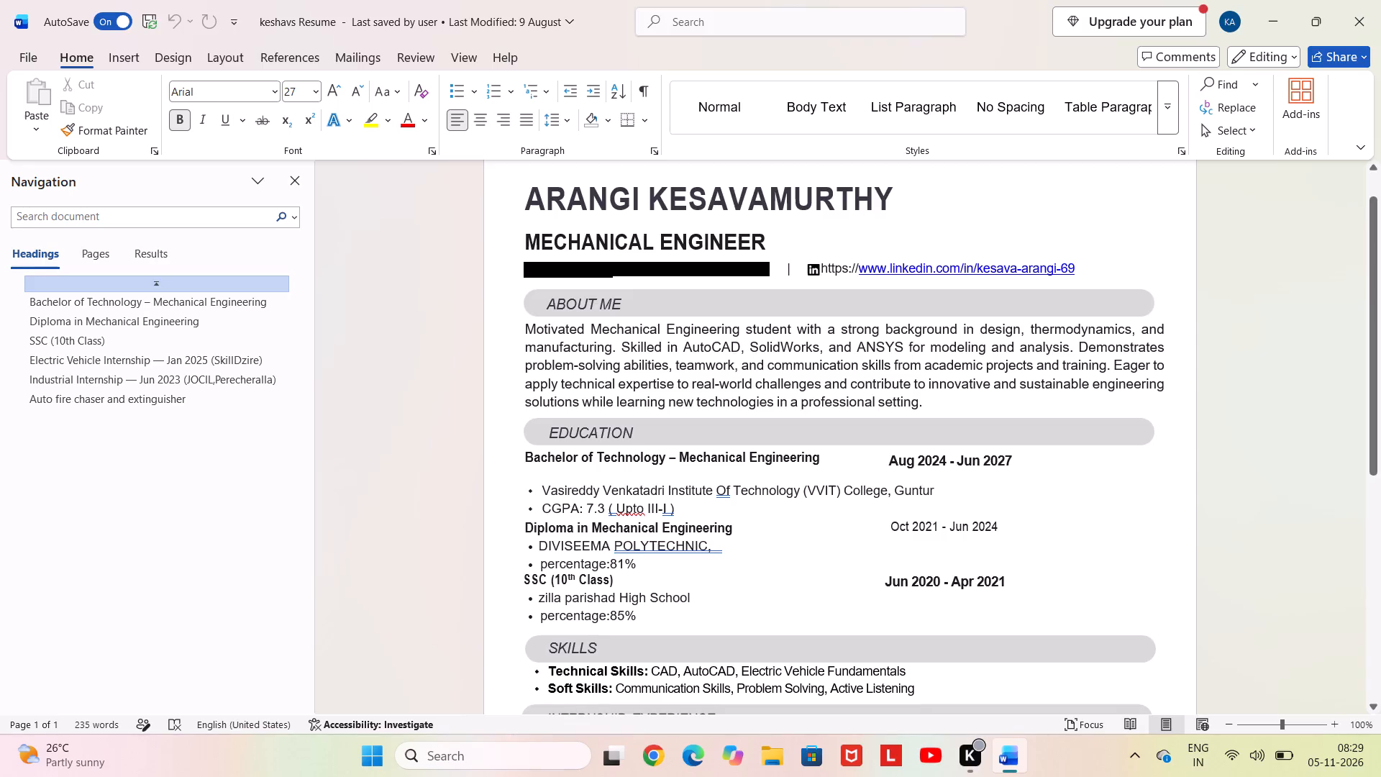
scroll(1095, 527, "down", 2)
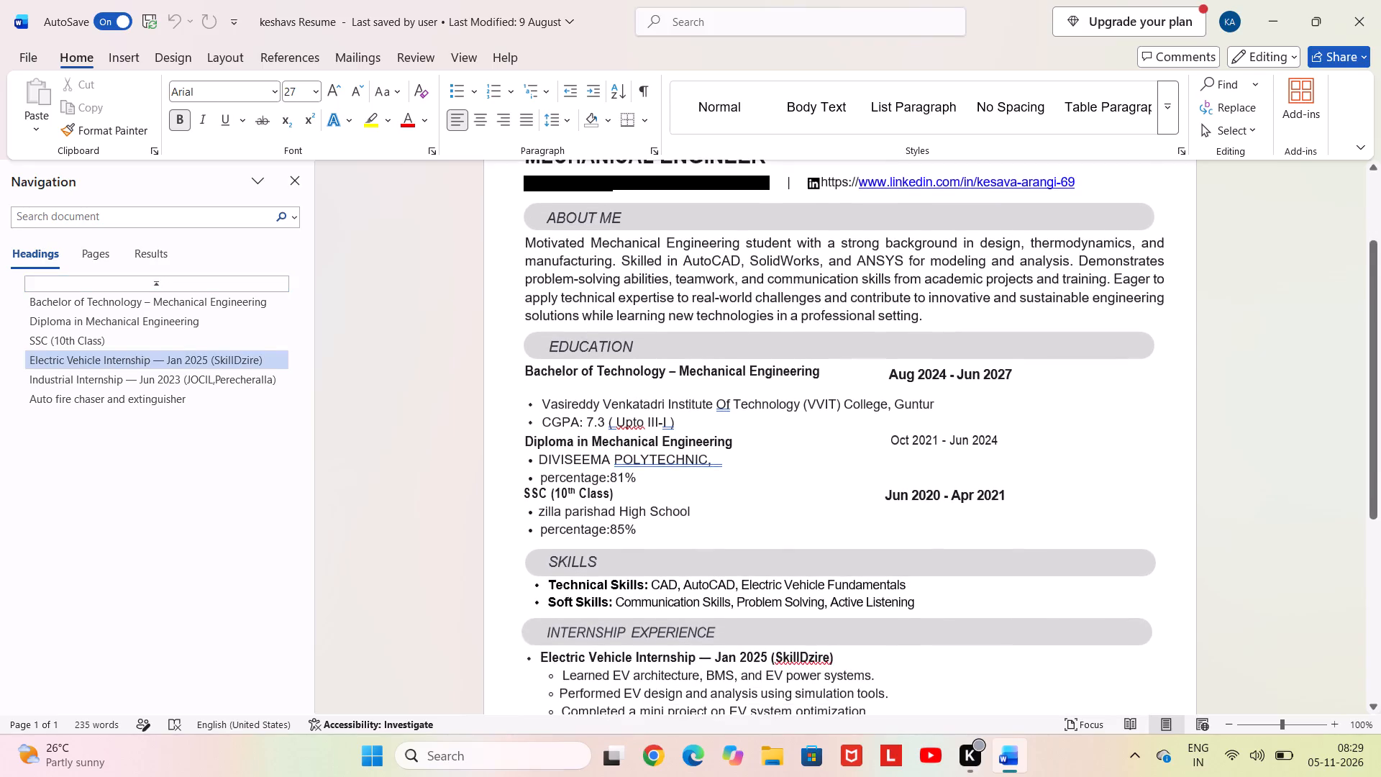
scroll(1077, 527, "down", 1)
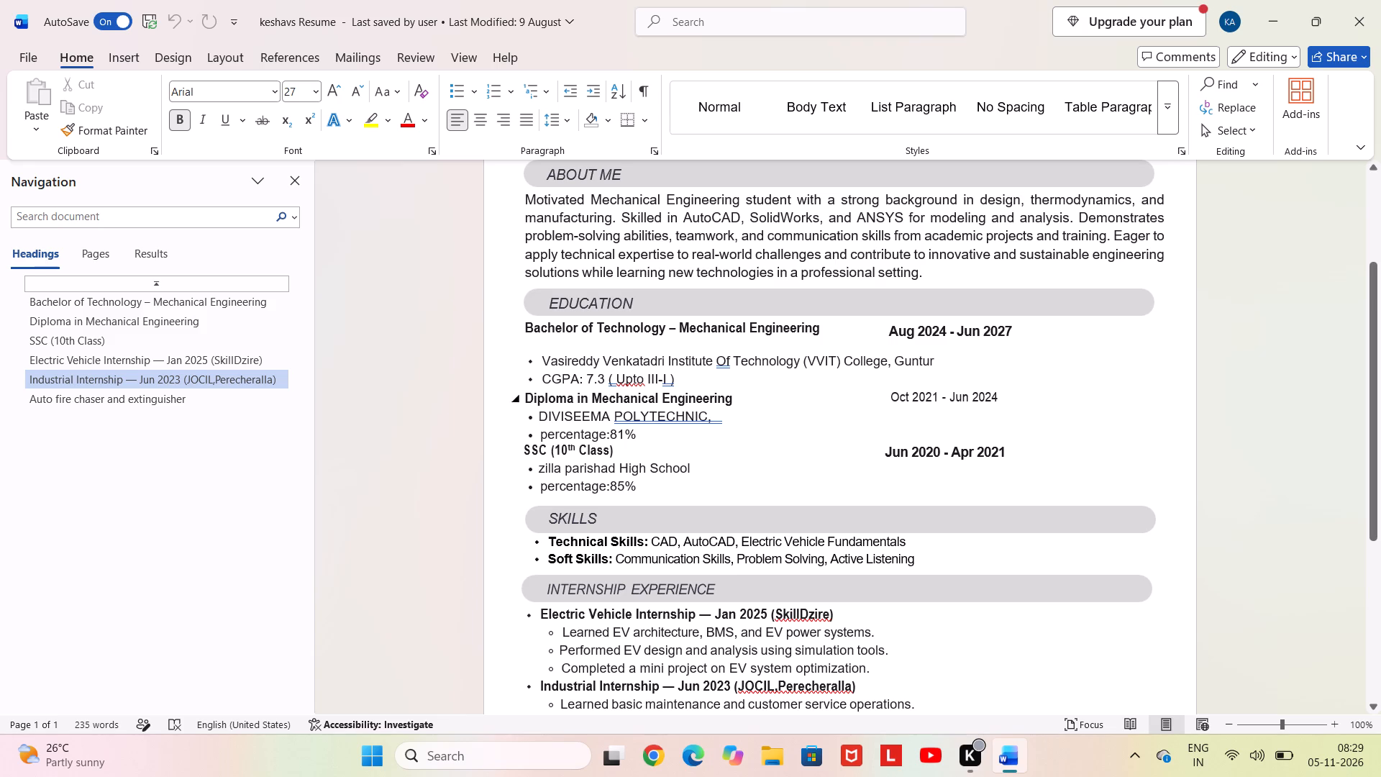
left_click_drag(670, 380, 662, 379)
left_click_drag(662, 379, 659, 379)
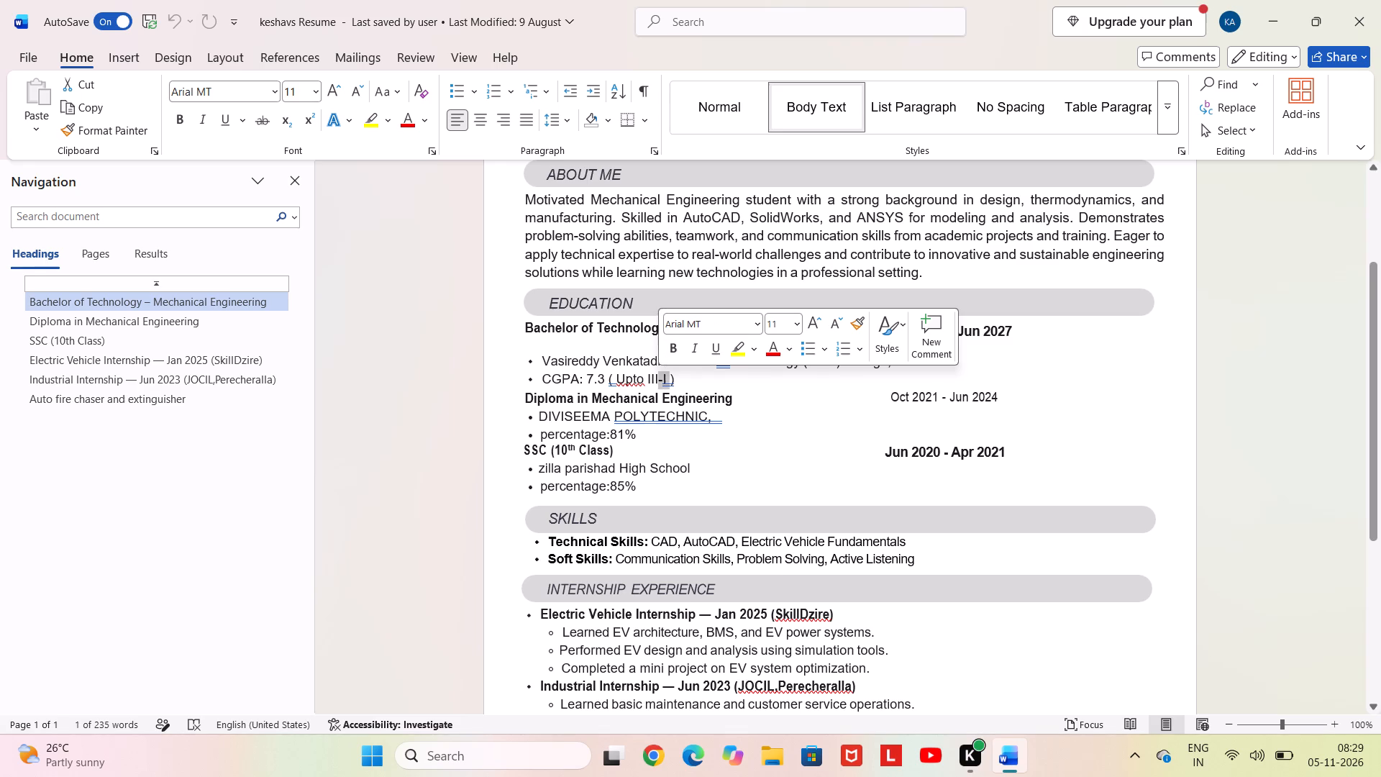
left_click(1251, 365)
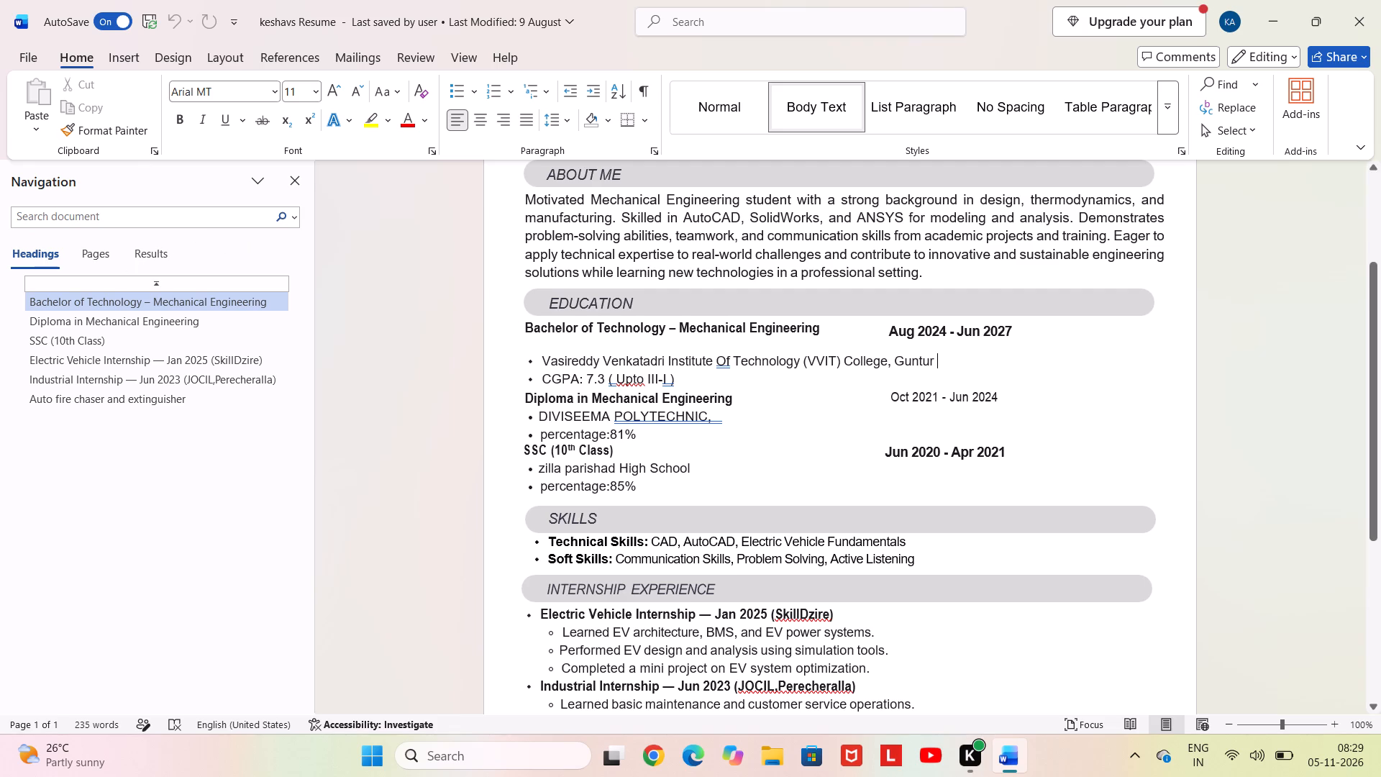
In the Education section, change the Diploma in Mechanical Engineering percentage line to "percentage : 86%", with spaces around the colon.
scroll(746, 388, "down", 2)
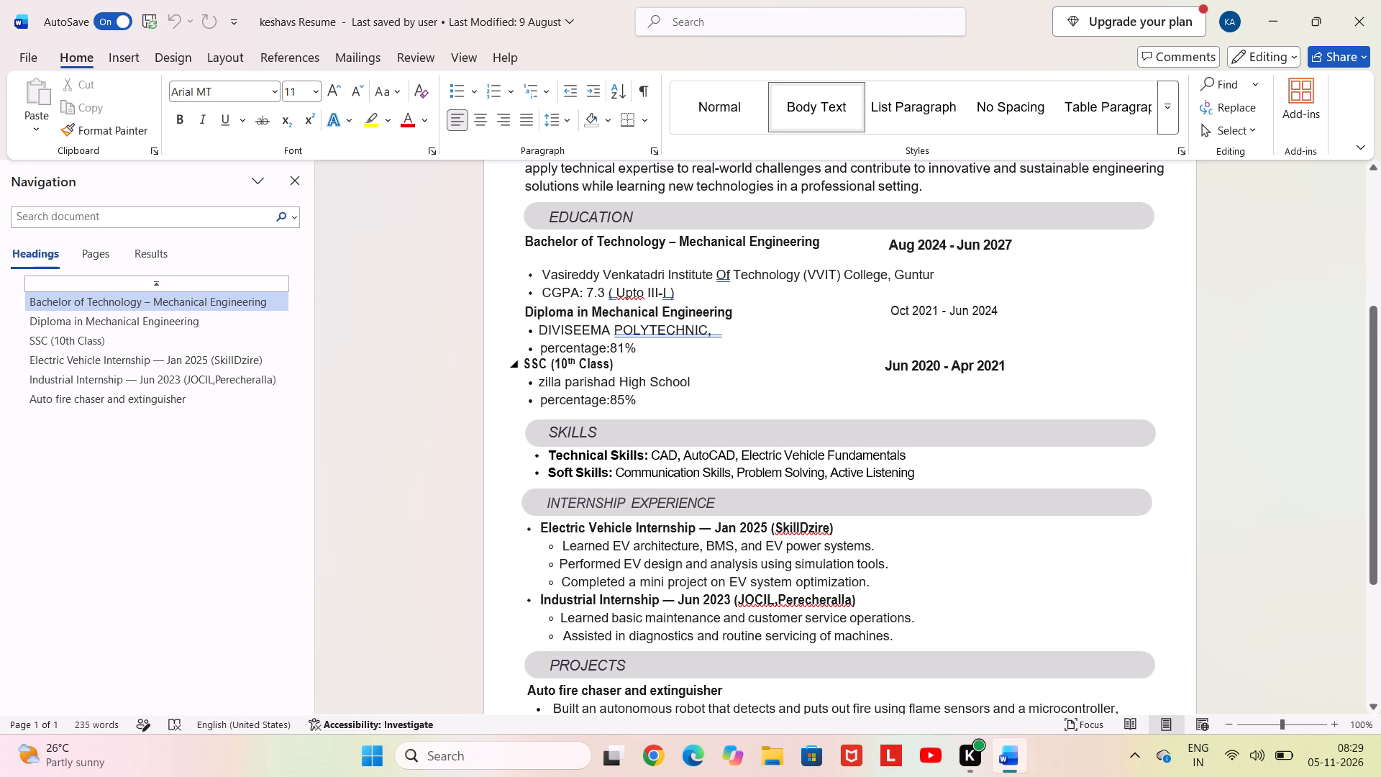
left_click_drag(647, 352, 621, 349)
left_click_drag(621, 349, 608, 349)
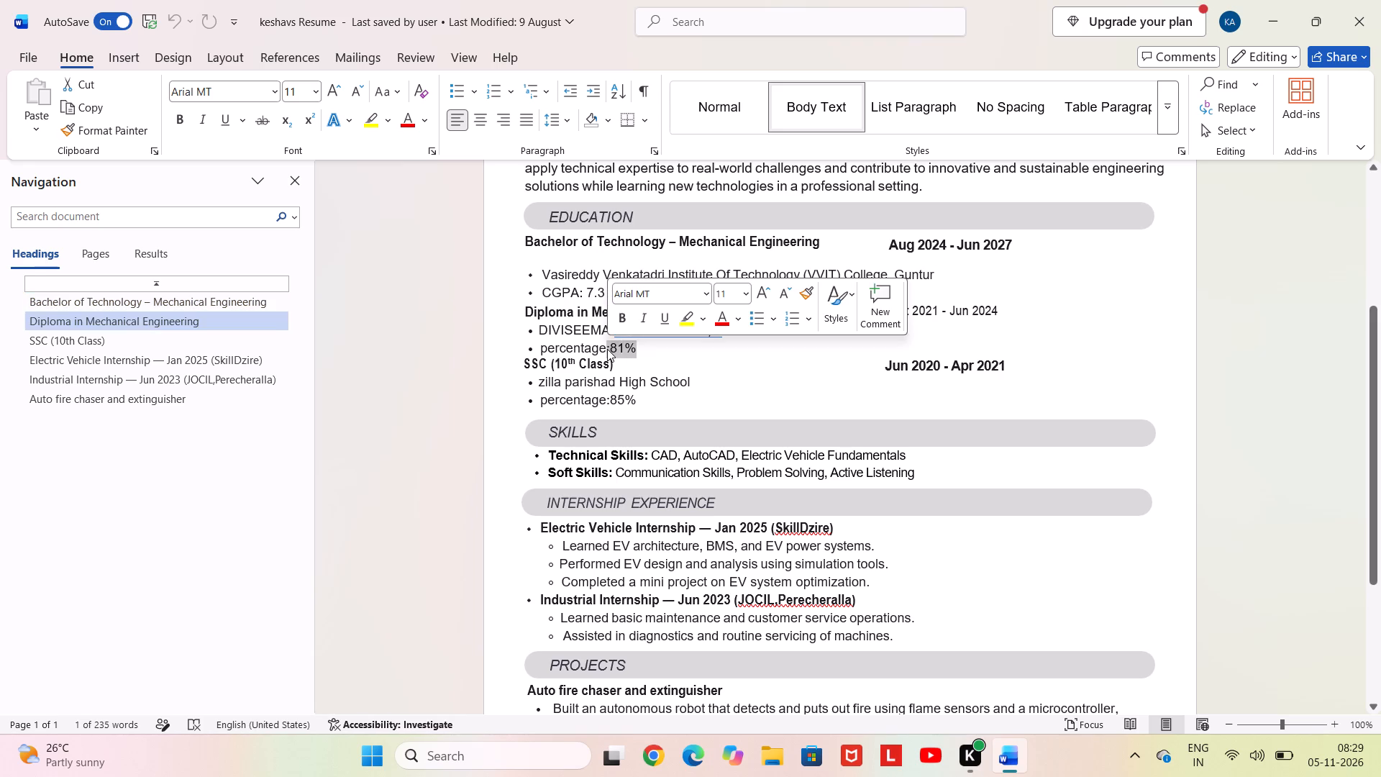
type("86")
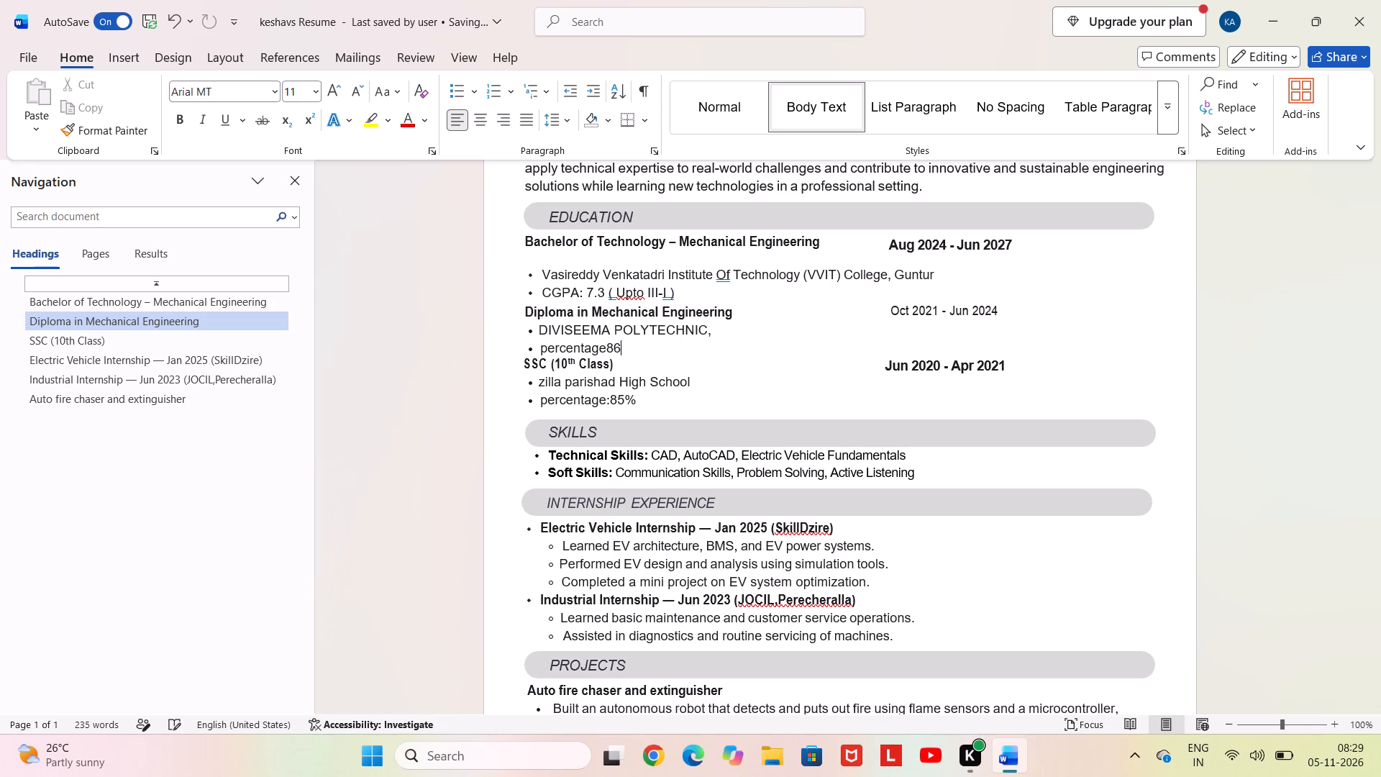
key("ctrl+5")
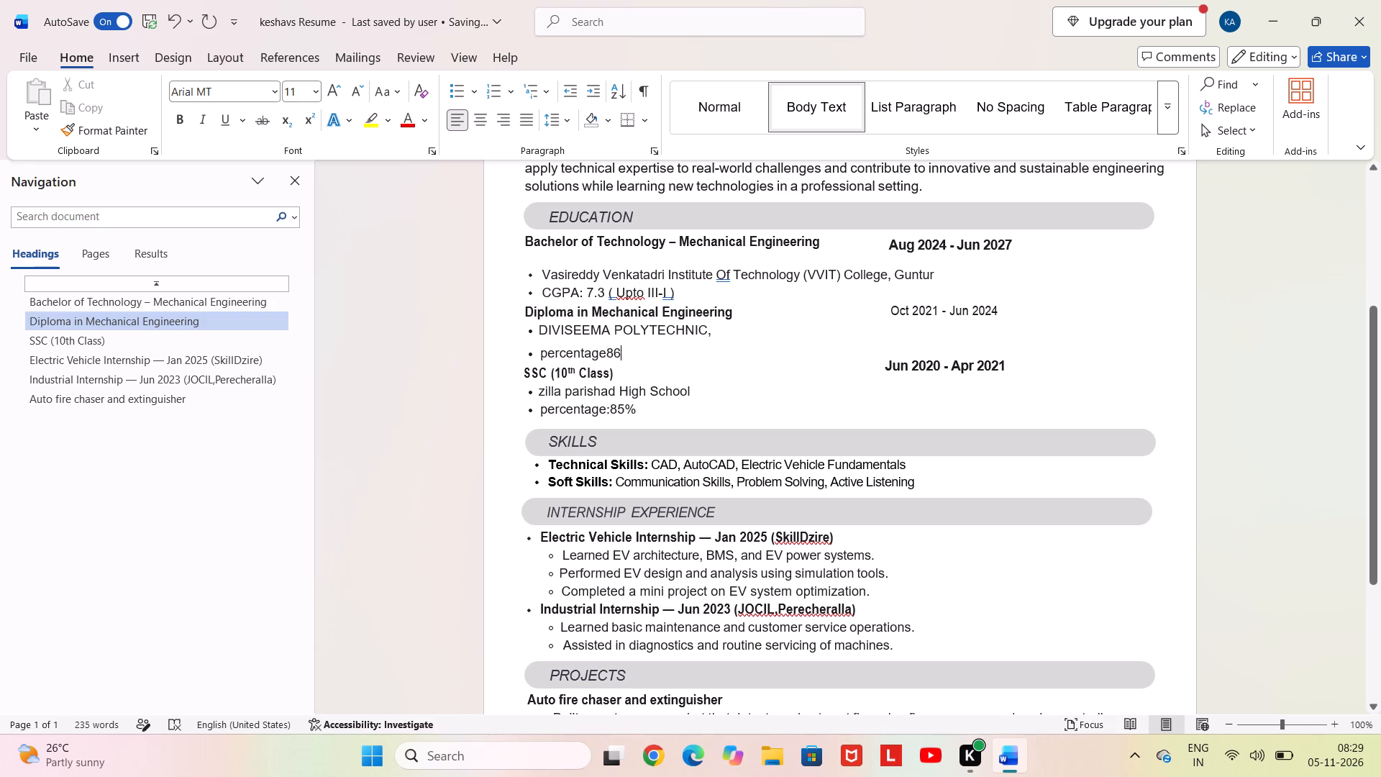
key("BackSpace")
key("BackSpace")
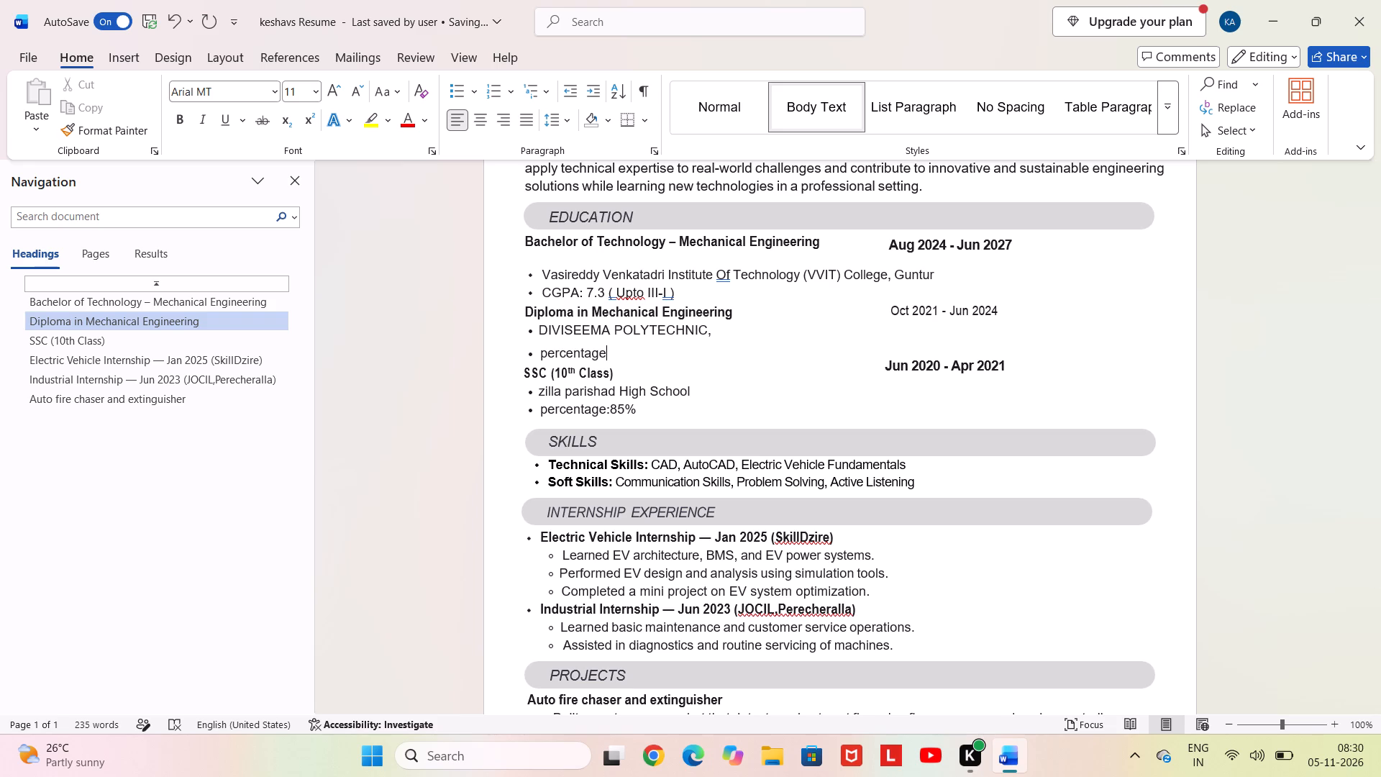
key("shift+colon")
key("BackSpace")
key("space")
key("shift+colon")
key("space")
type("86")
key("shift+percent")
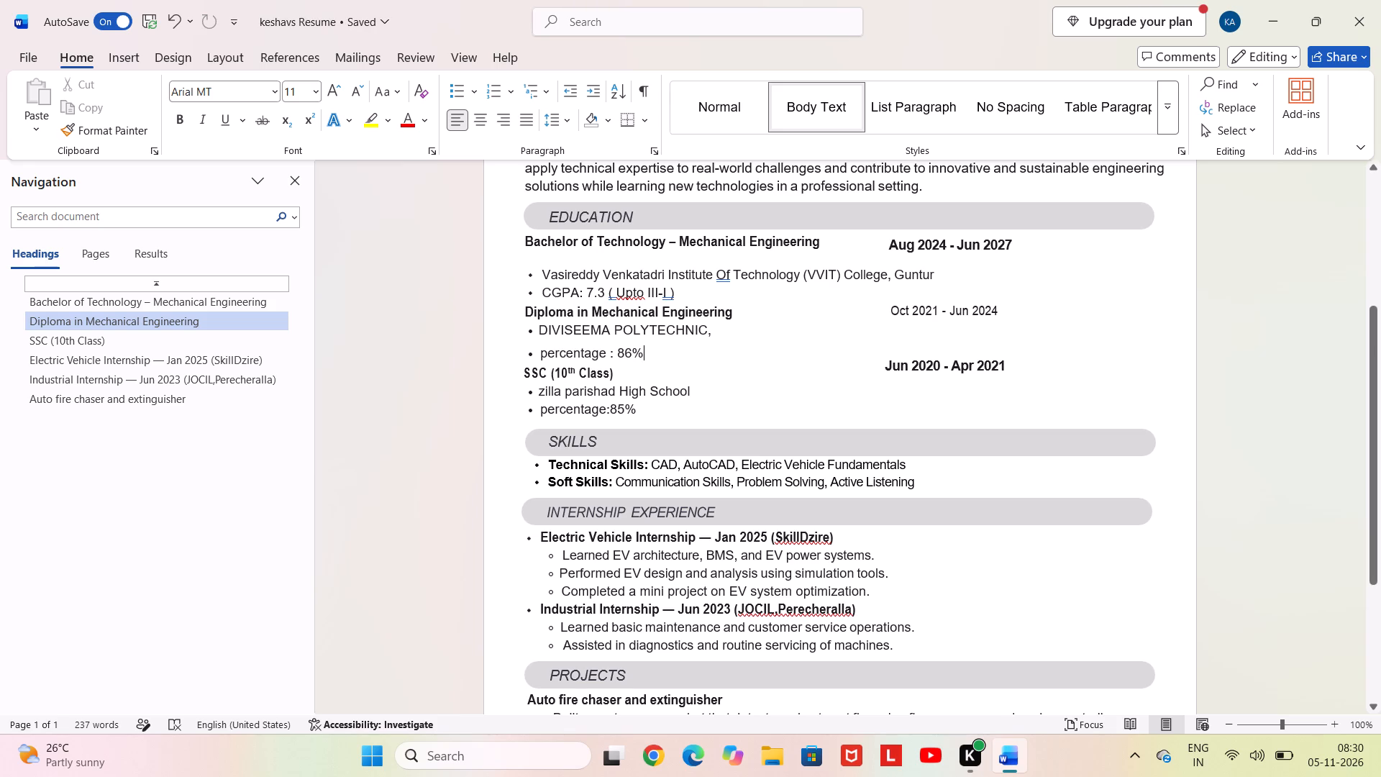
Add a space before and after the colon in the SSC (10th Class) percentage line.
left_click(604, 409)
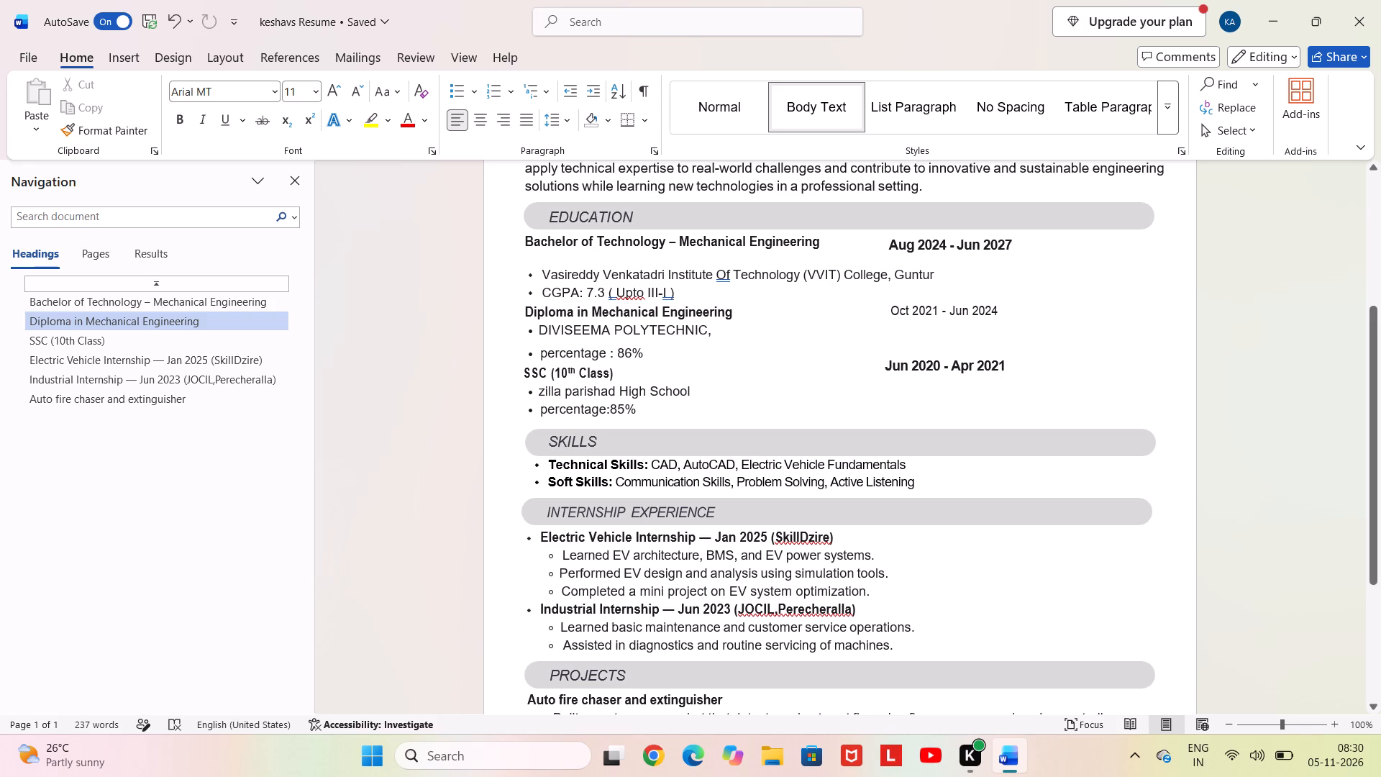
key("space")
left_click(611, 409)
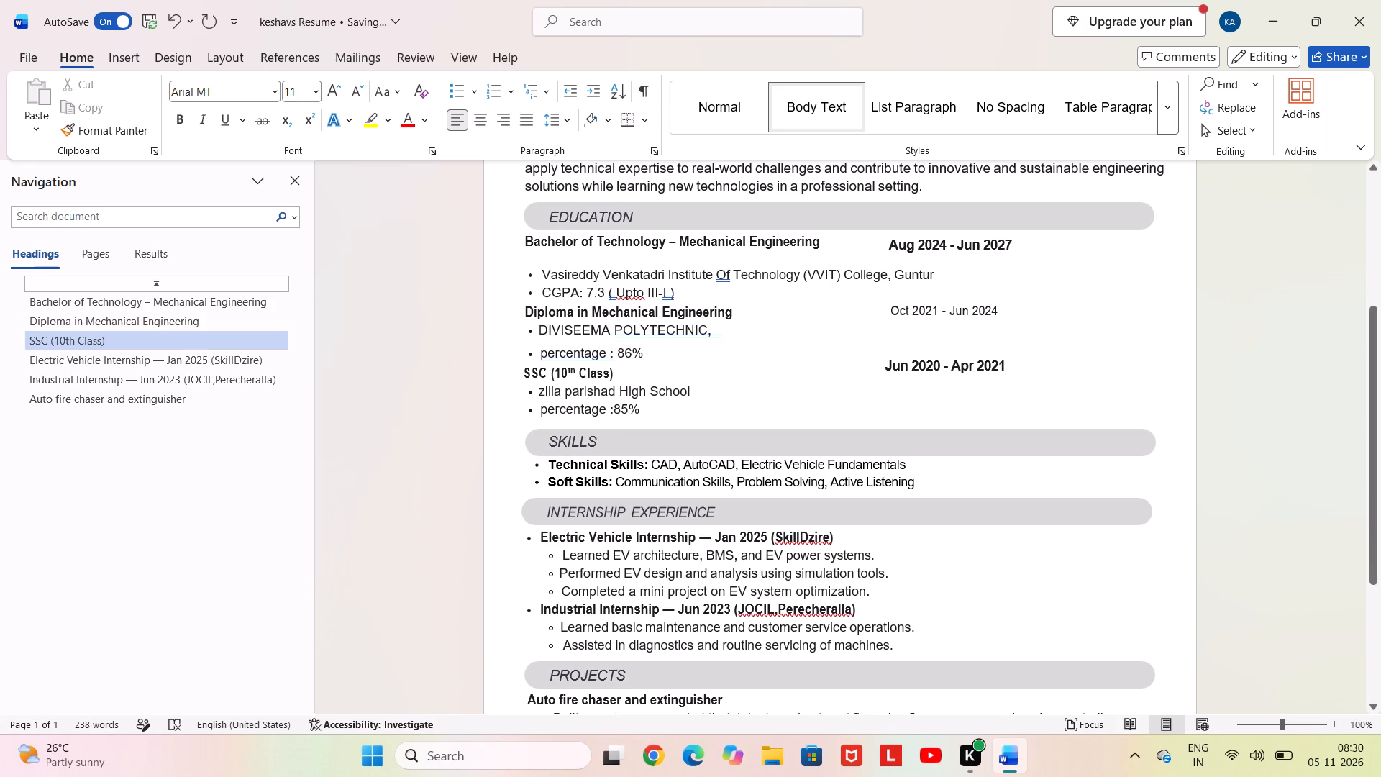
left_click(612, 409)
key("space")
Change the start month of the Diploma in Mechanical Engineering date range to Jul.
scroll(875, 381, "down", 1)
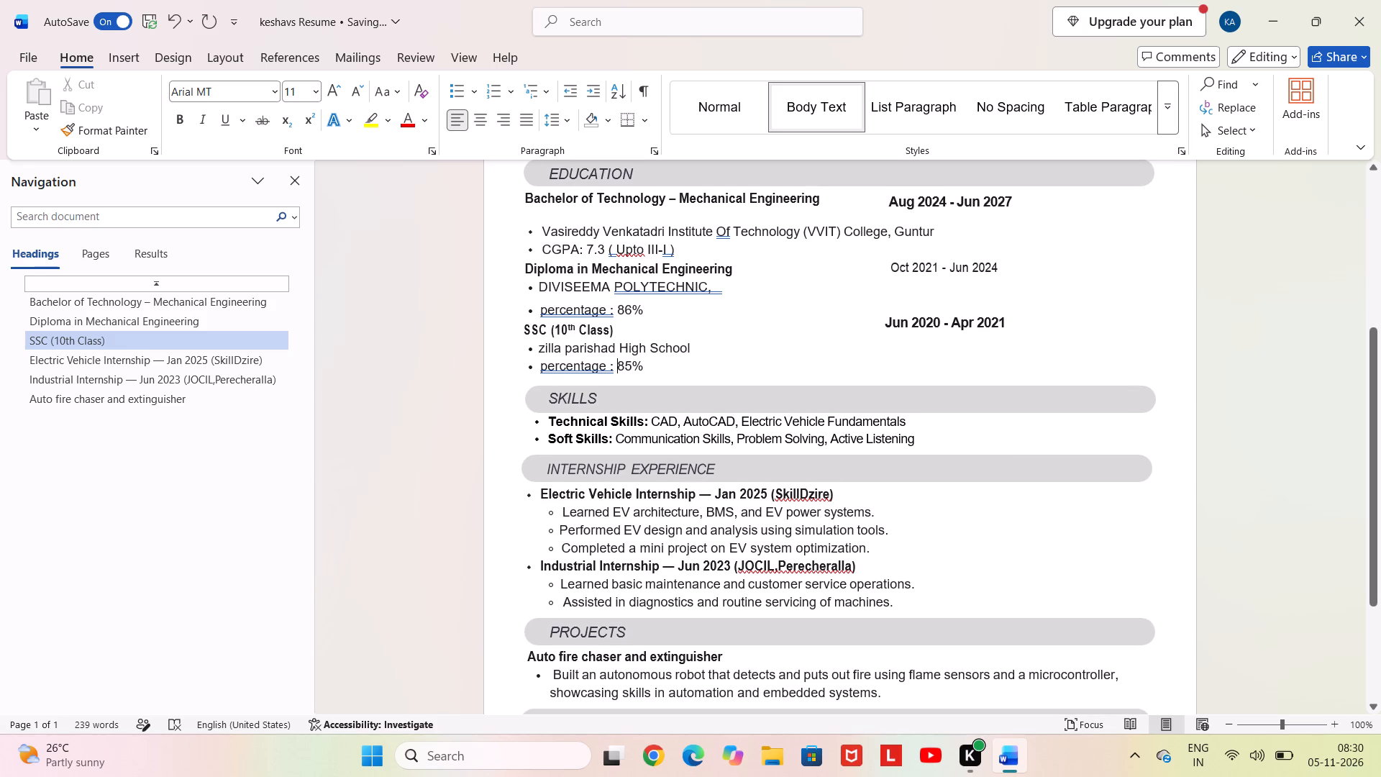
scroll(875, 381, "down", 1)
scroll(875, 381, "up", 1)
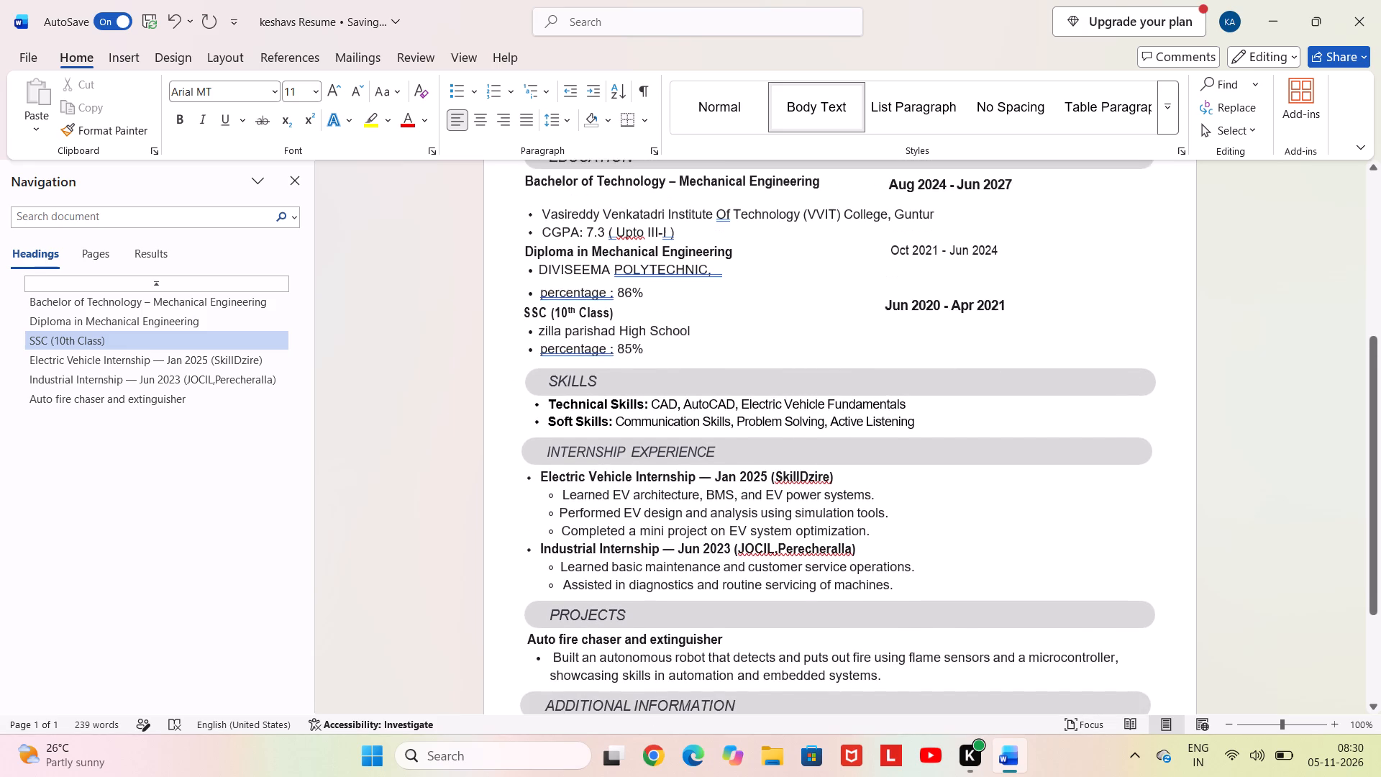
left_click(910, 270)
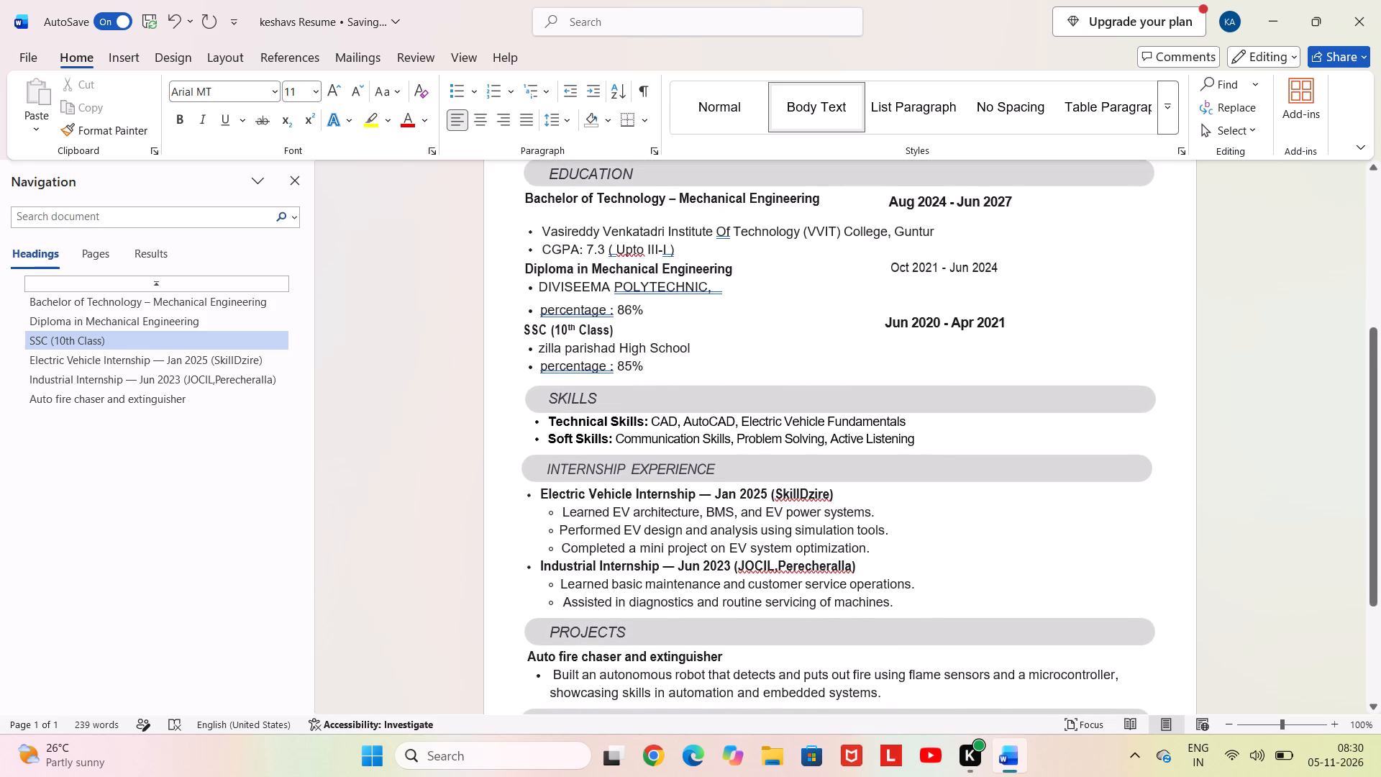
key("BackSpace")
key("BackSpace")
key("BackSpace")
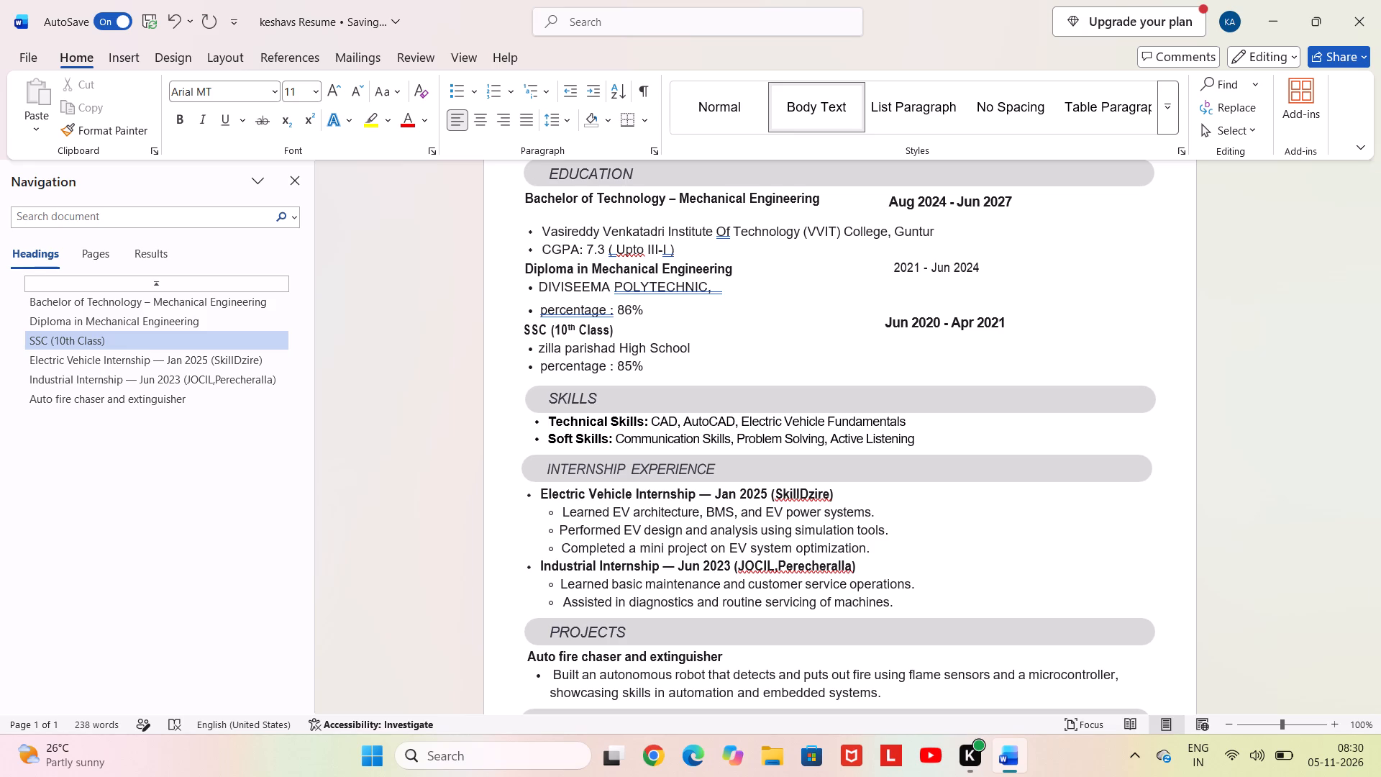
type("jun")
key("BackSpace")
key("BackSpace")
key("BackSpace")
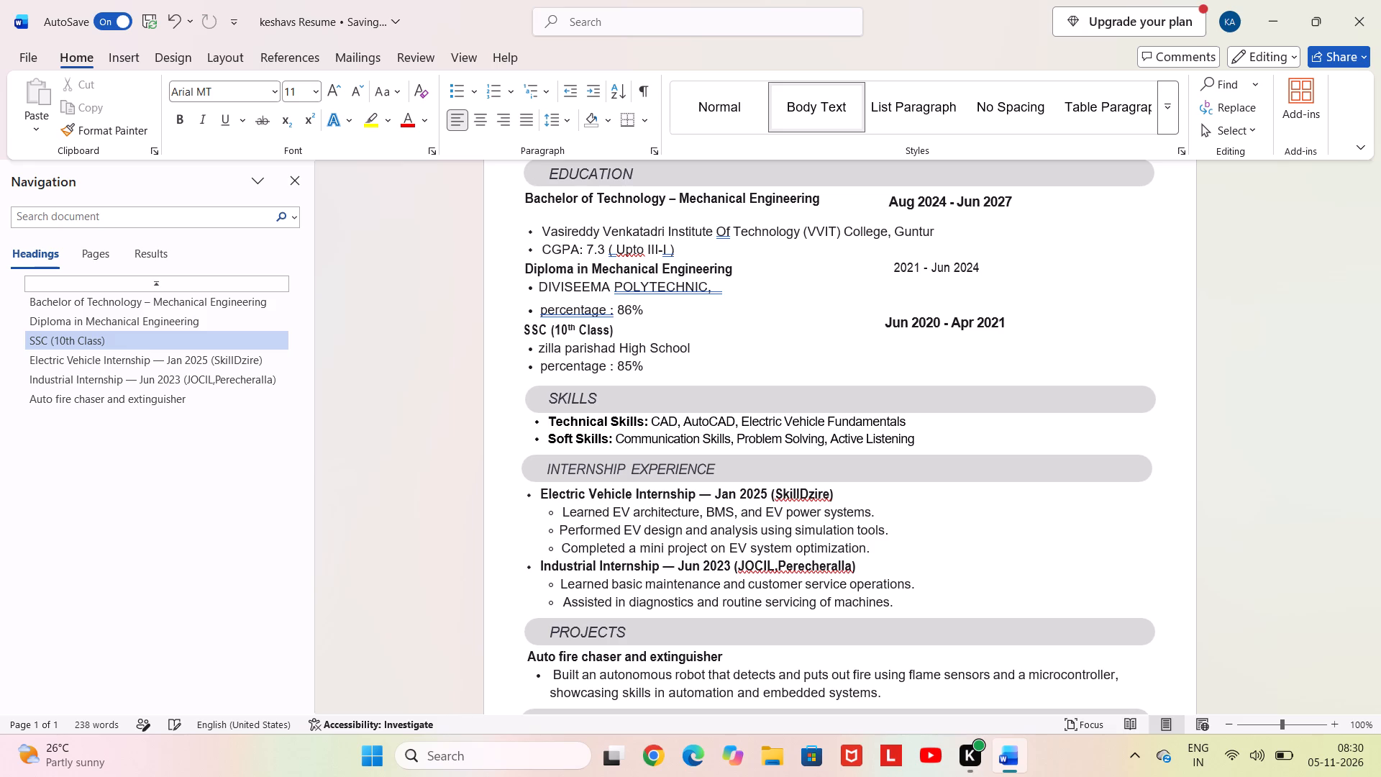
type("ul")
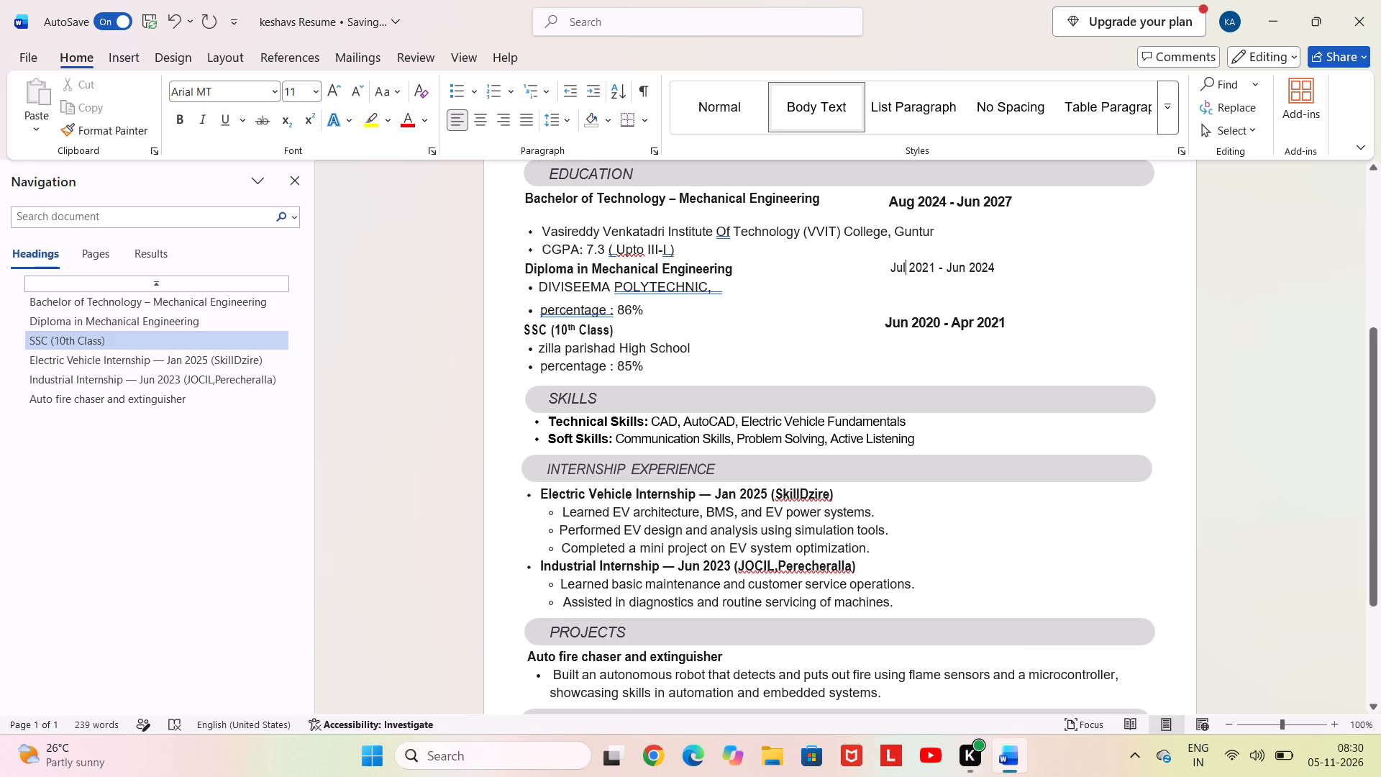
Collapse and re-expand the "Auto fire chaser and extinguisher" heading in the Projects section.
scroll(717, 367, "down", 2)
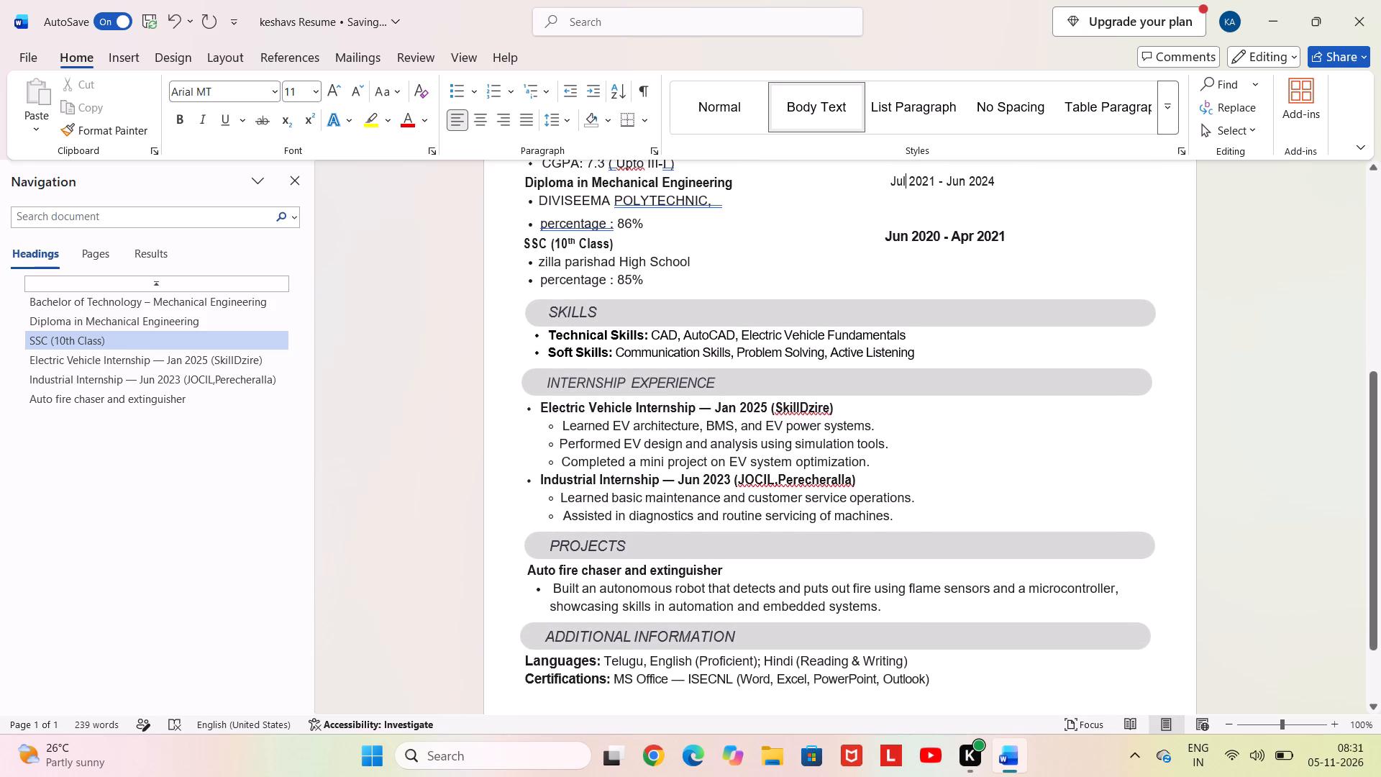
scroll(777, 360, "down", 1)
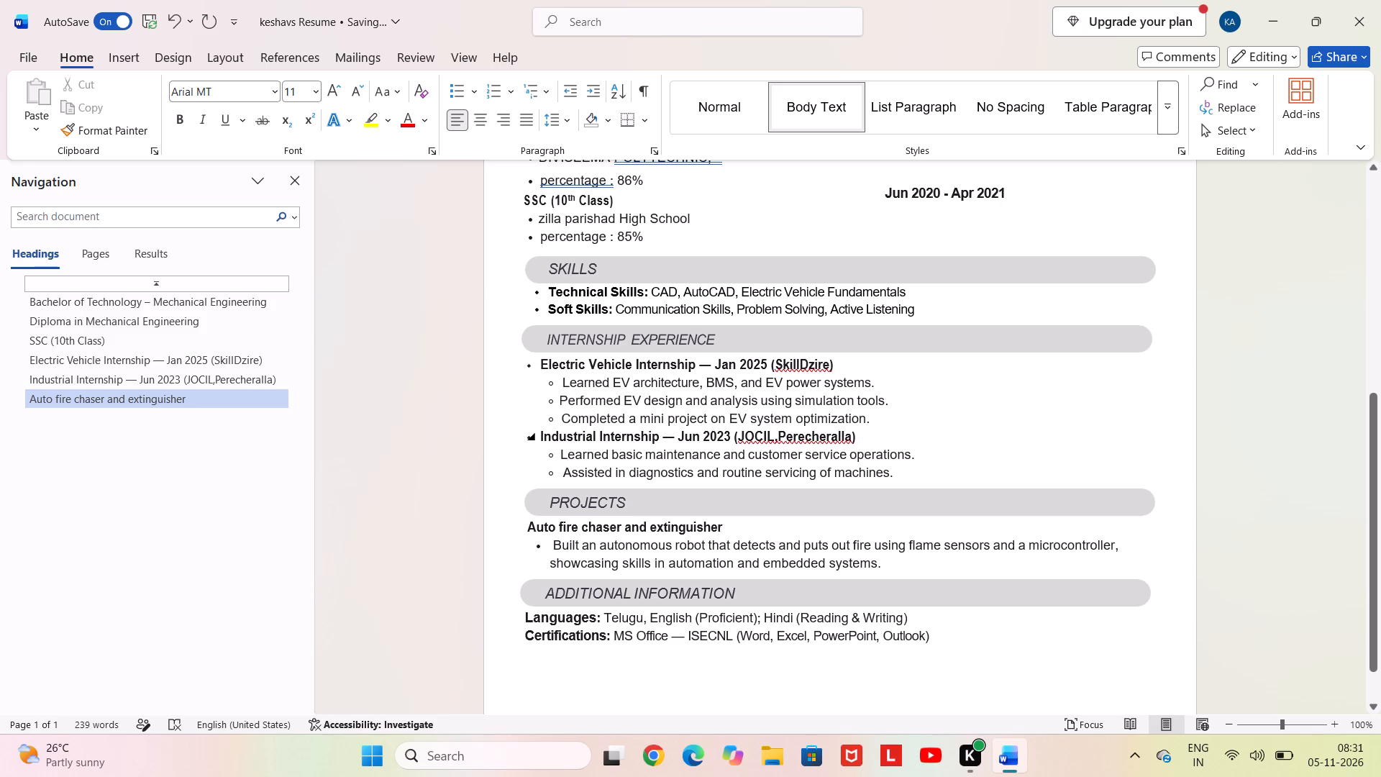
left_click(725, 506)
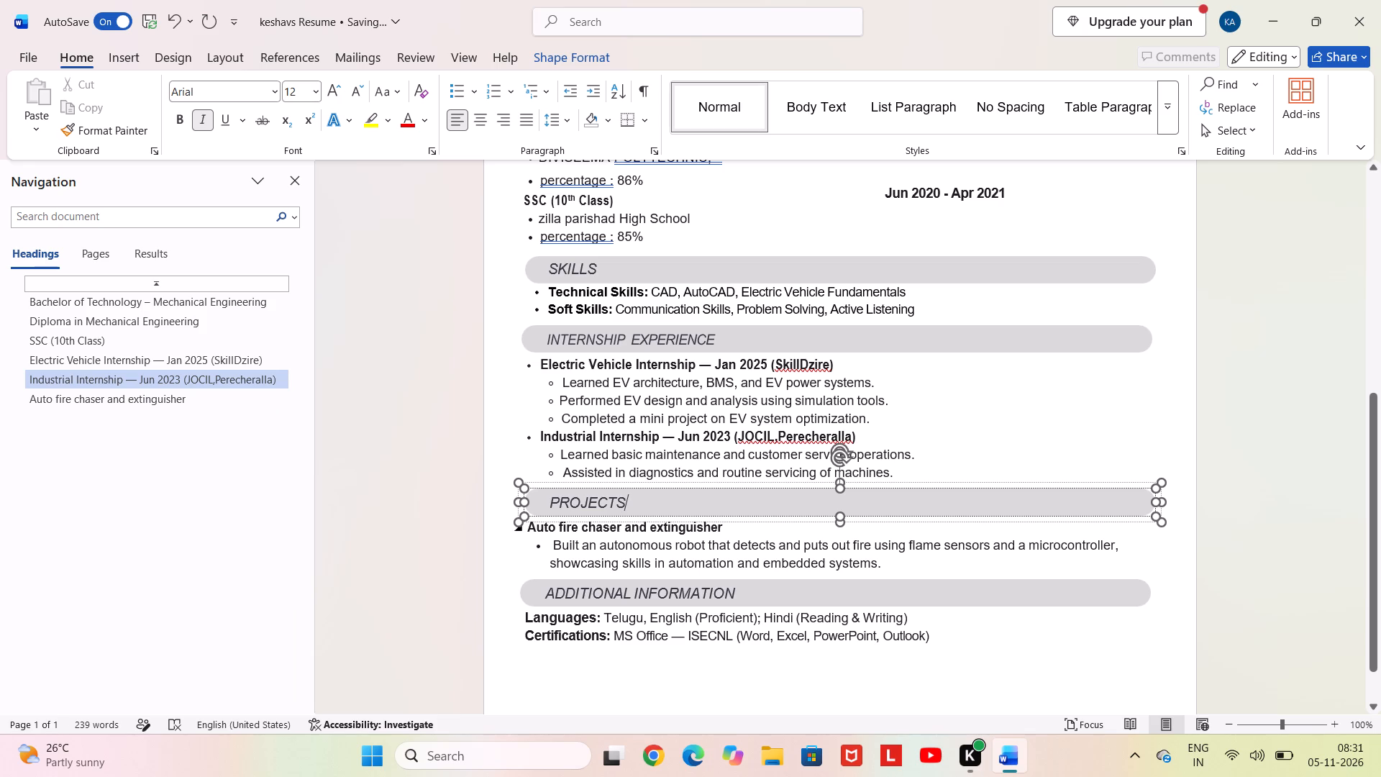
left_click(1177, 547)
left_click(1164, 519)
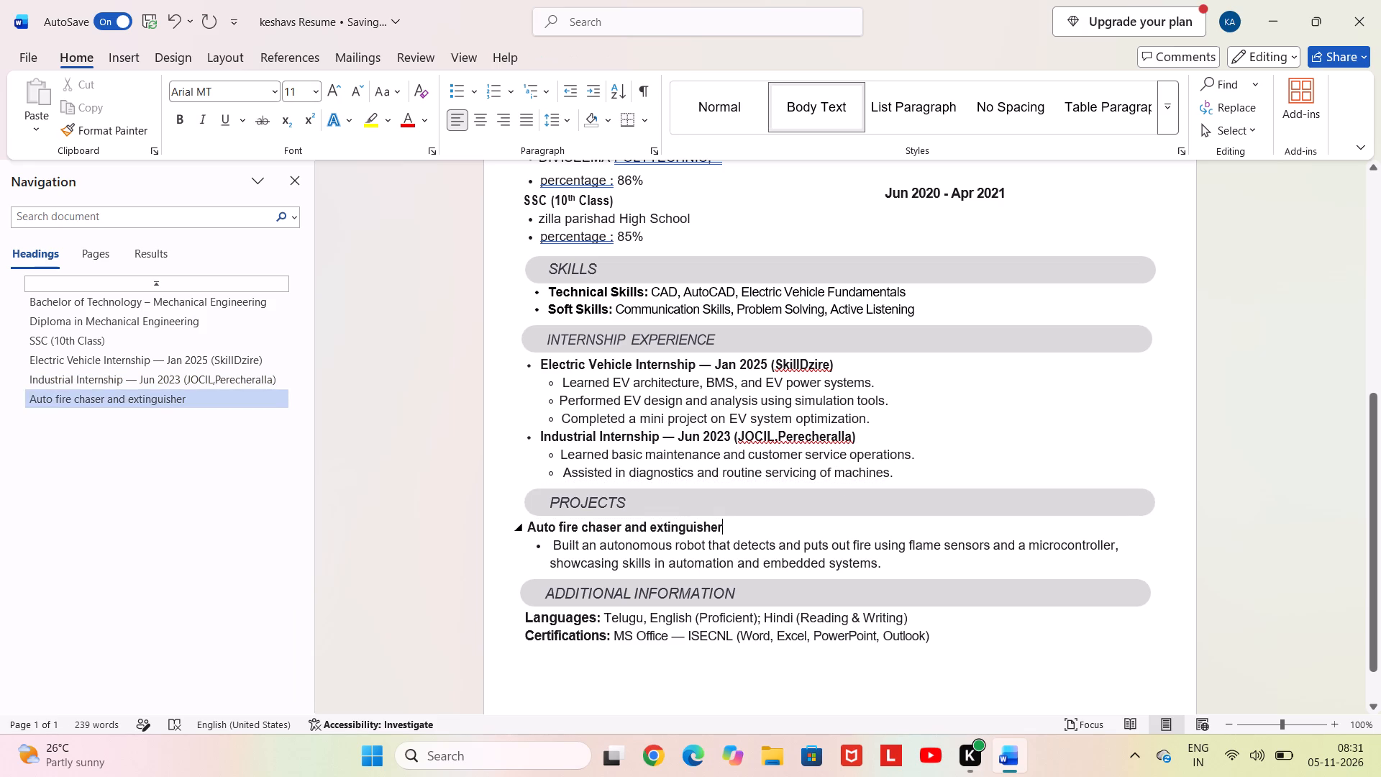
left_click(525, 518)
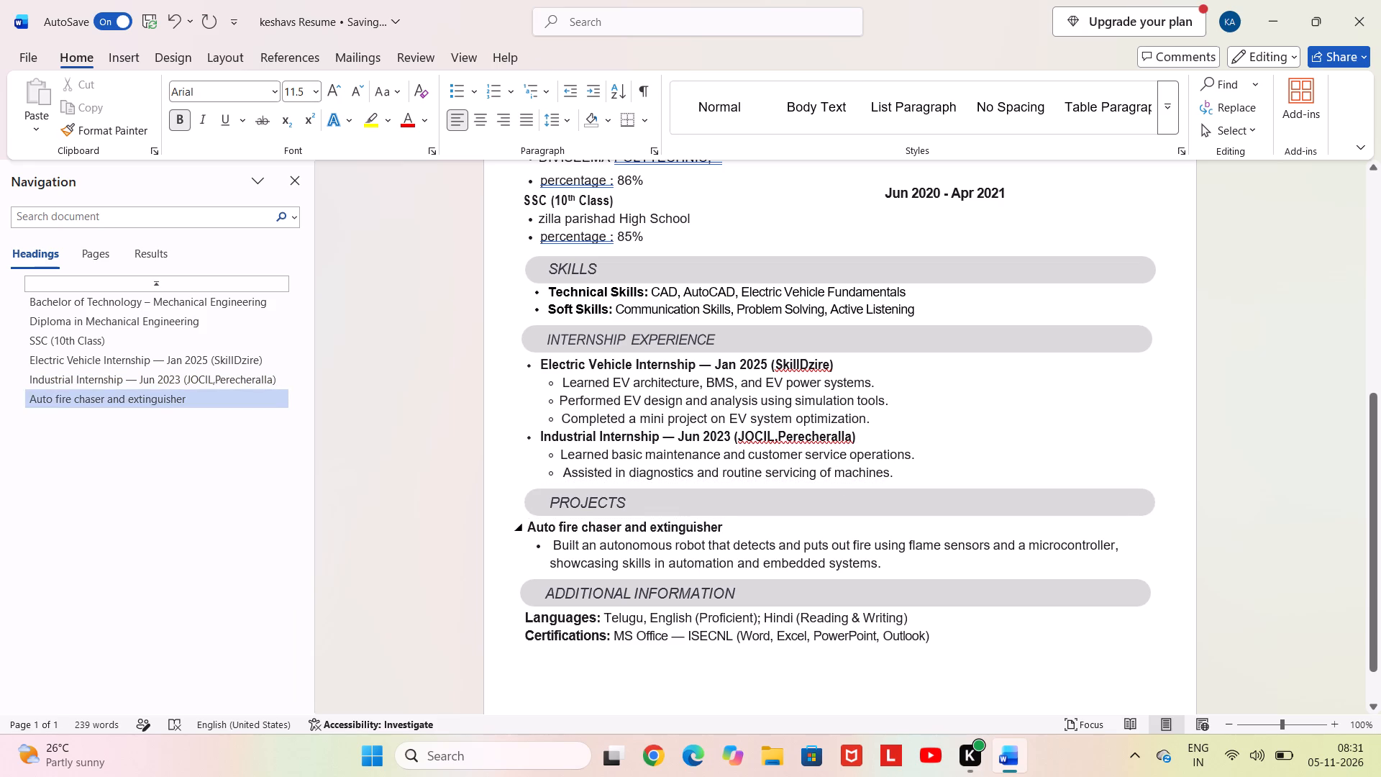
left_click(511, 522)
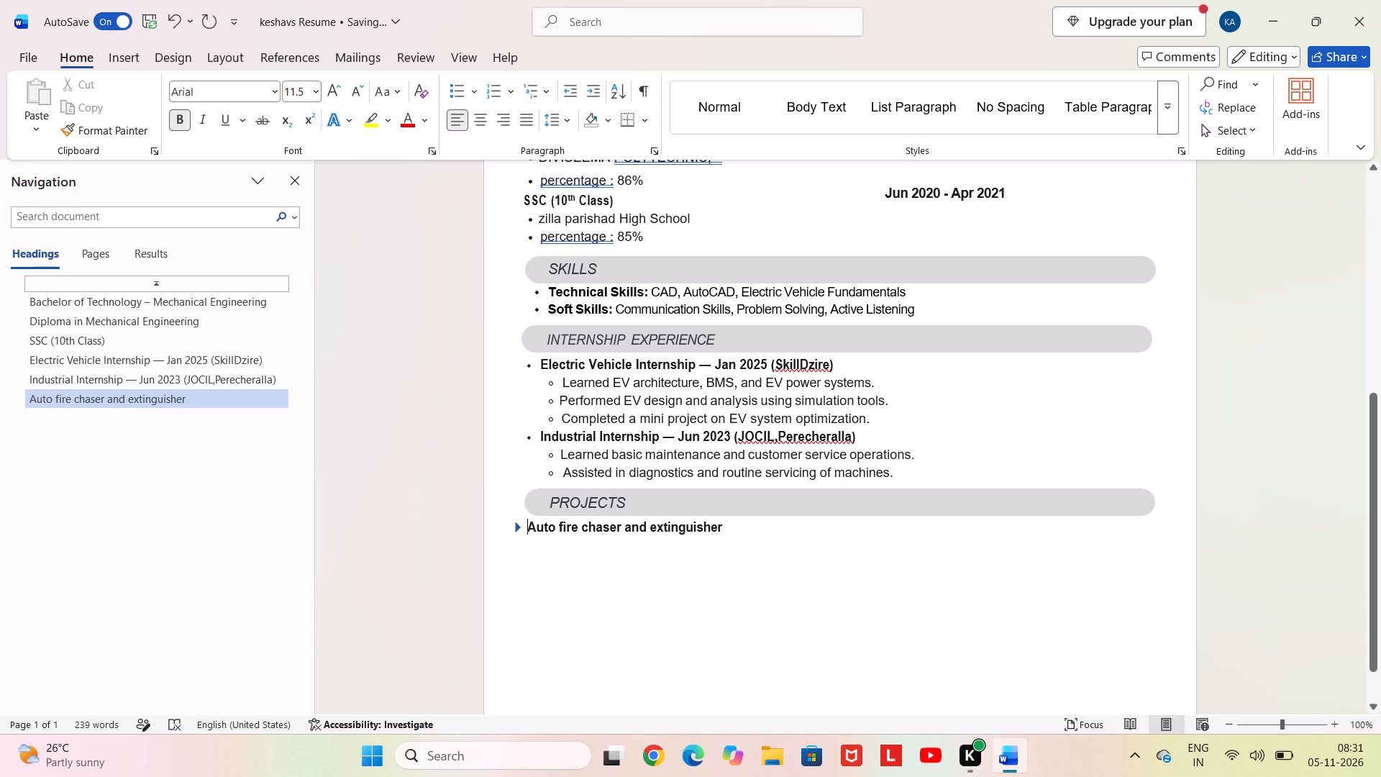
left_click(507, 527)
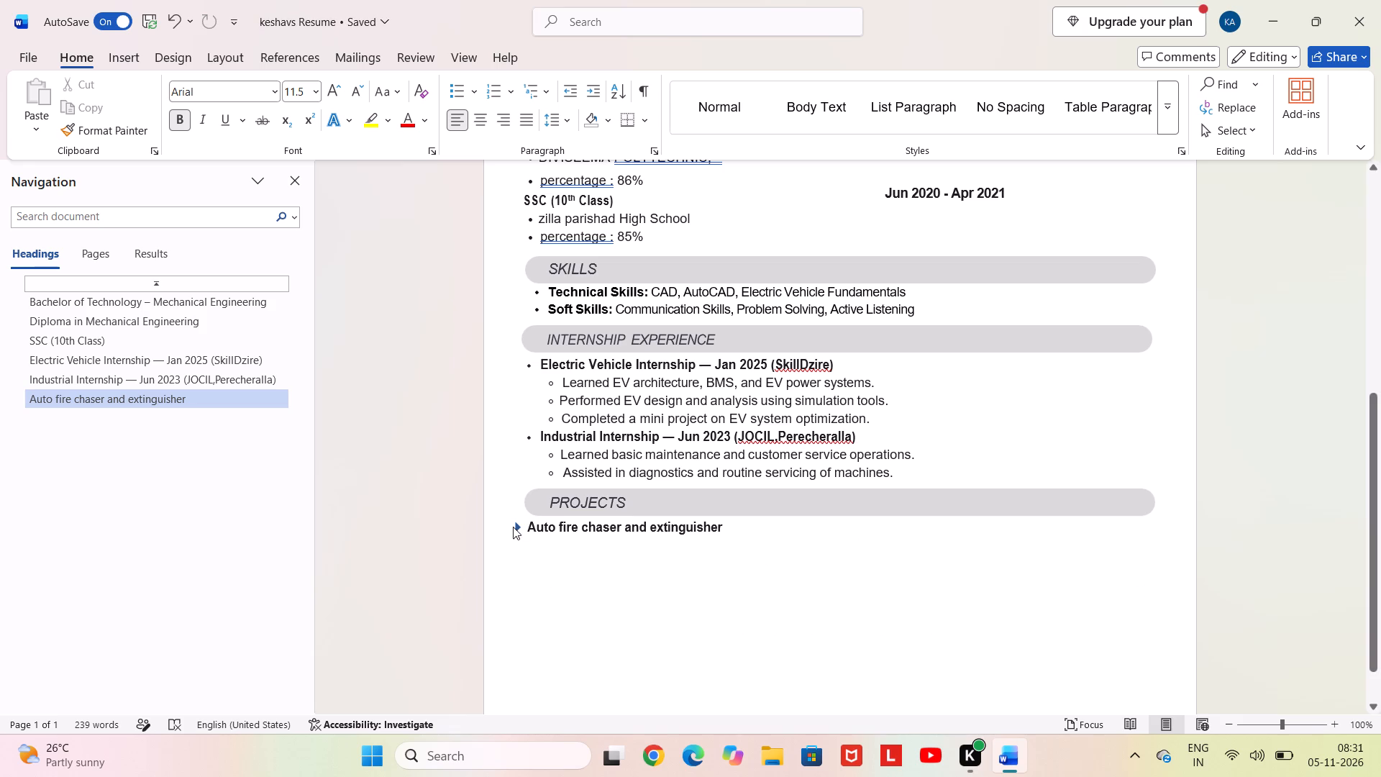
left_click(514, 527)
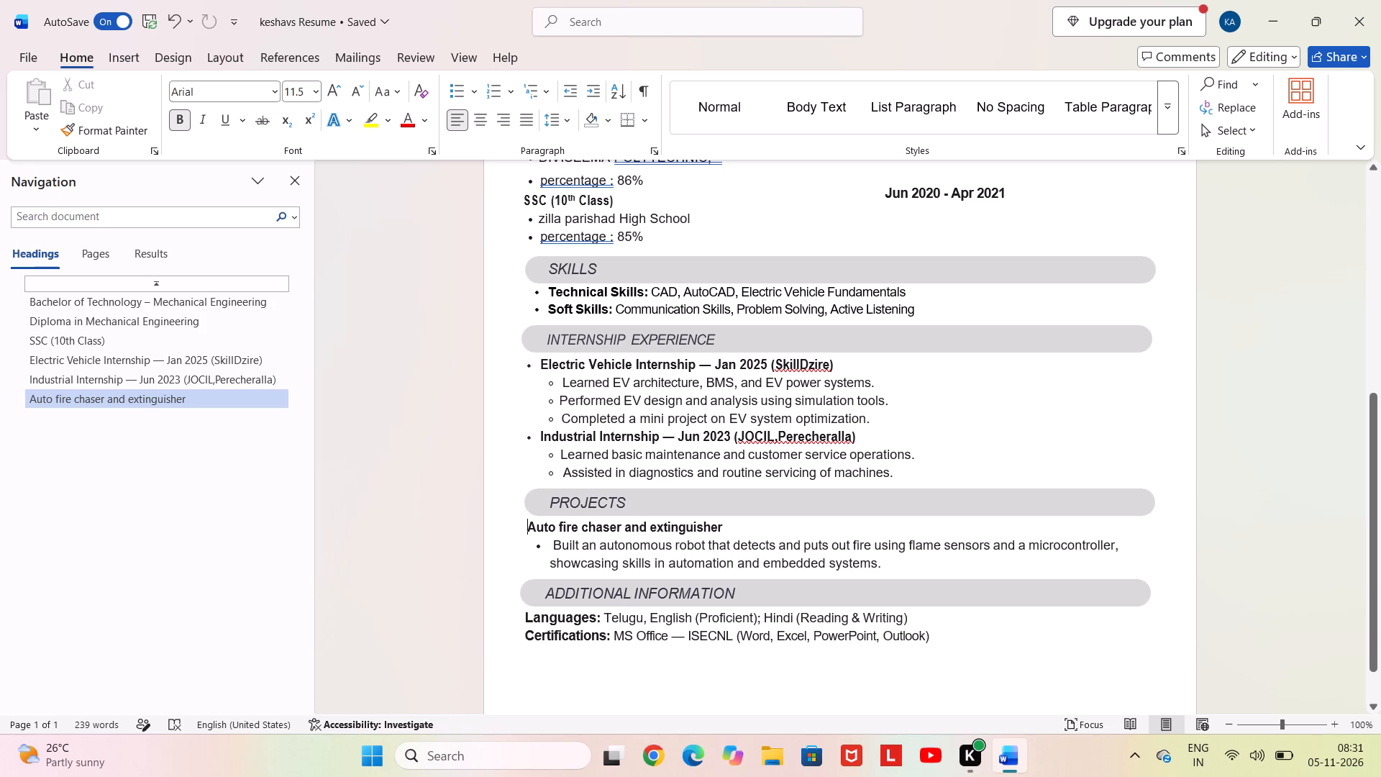
Add an unbulleted line "Foot step power generation" below the fire robot description in the Projects section.
left_click(890, 570)
key("Return")
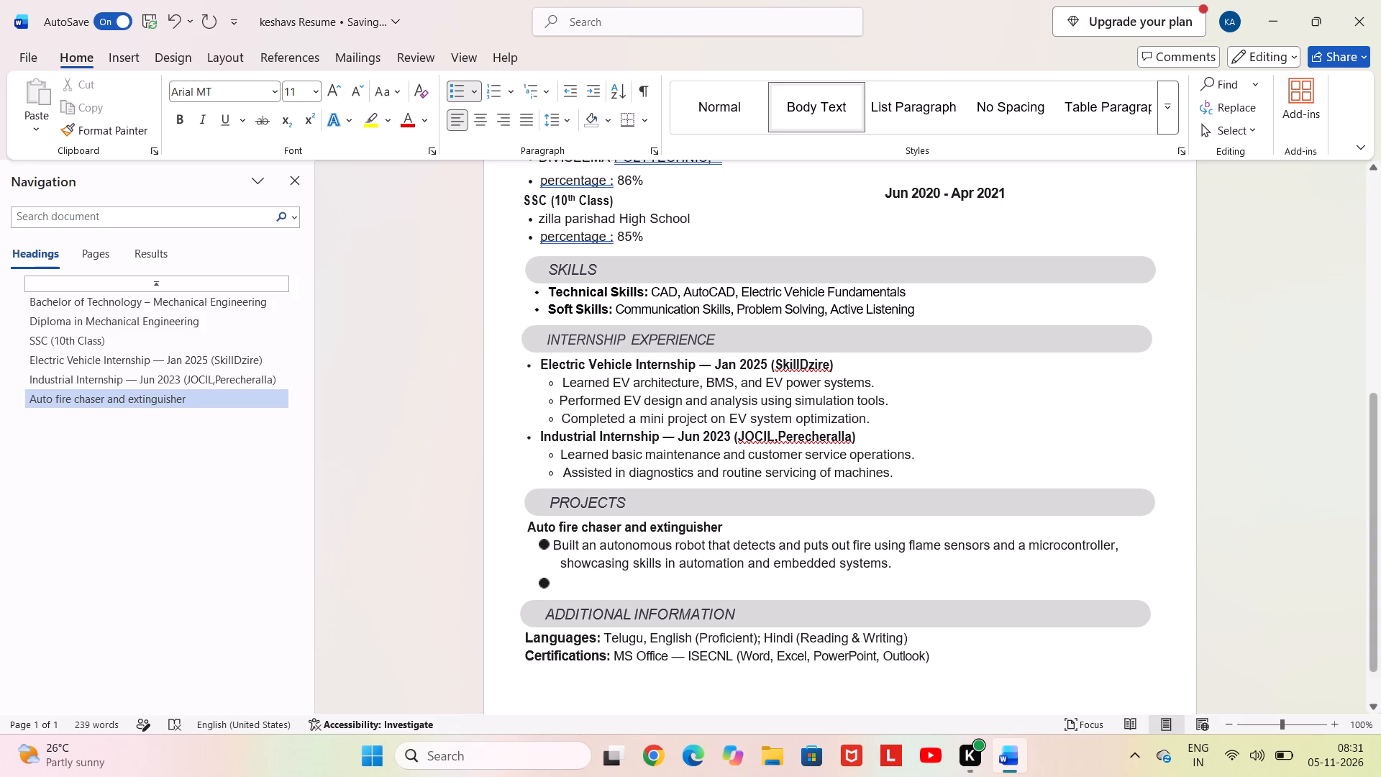
left_click(181, 125)
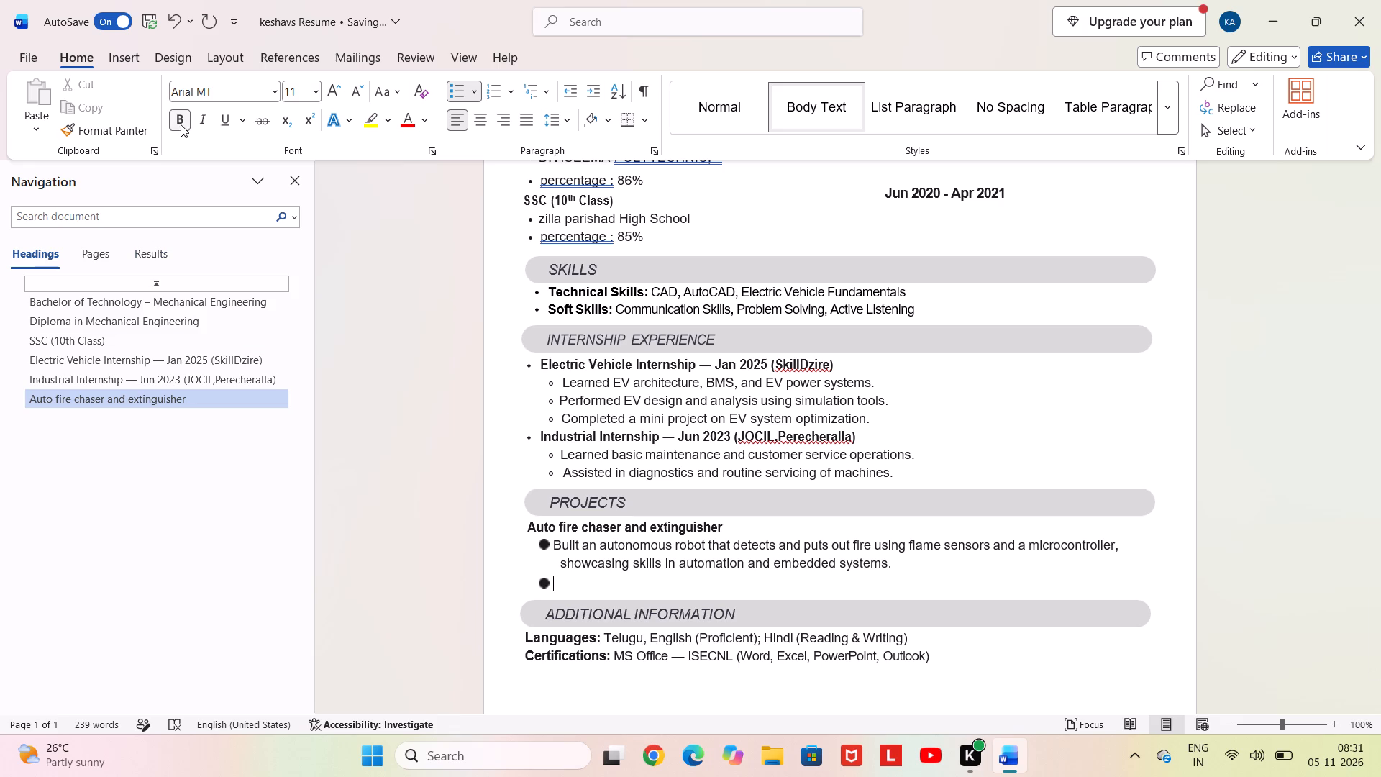
left_click(533, 584)
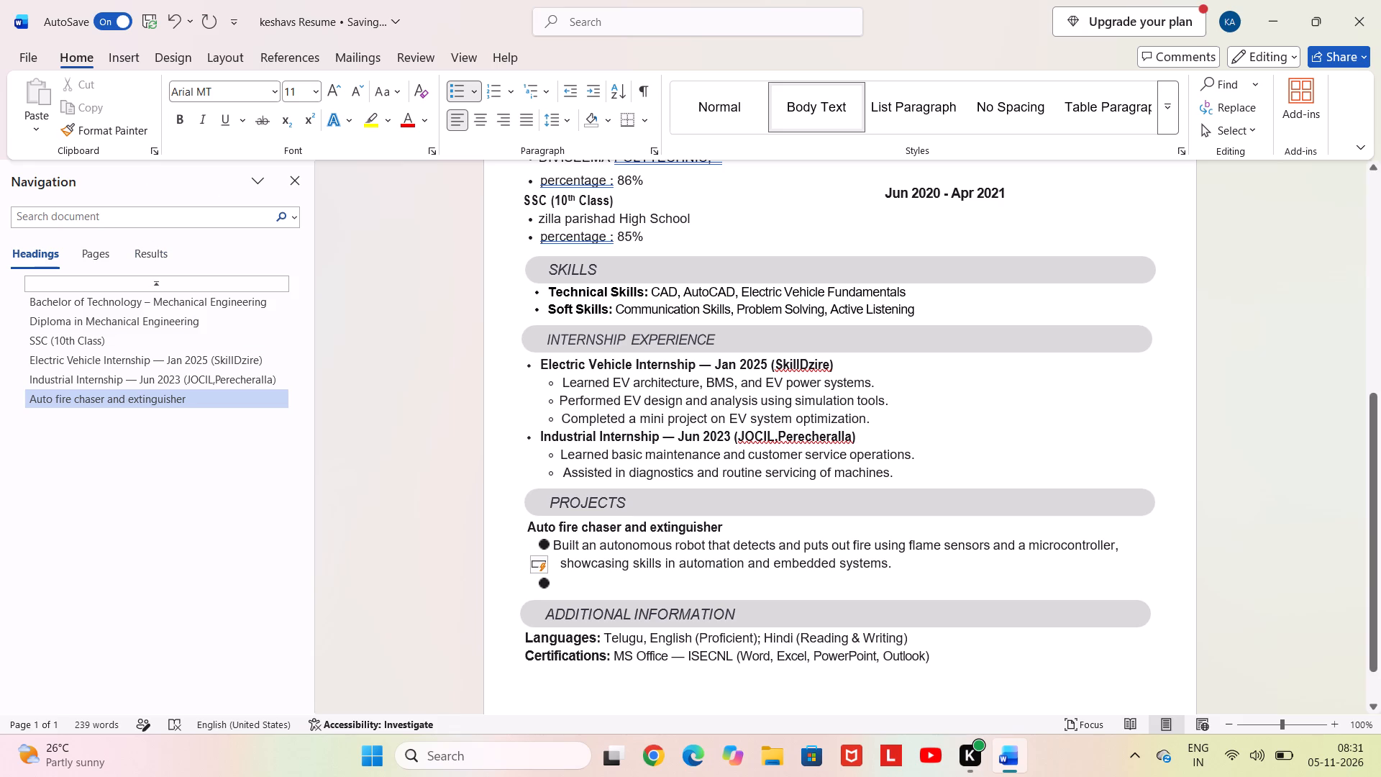
left_click(535, 569)
left_click(537, 585)
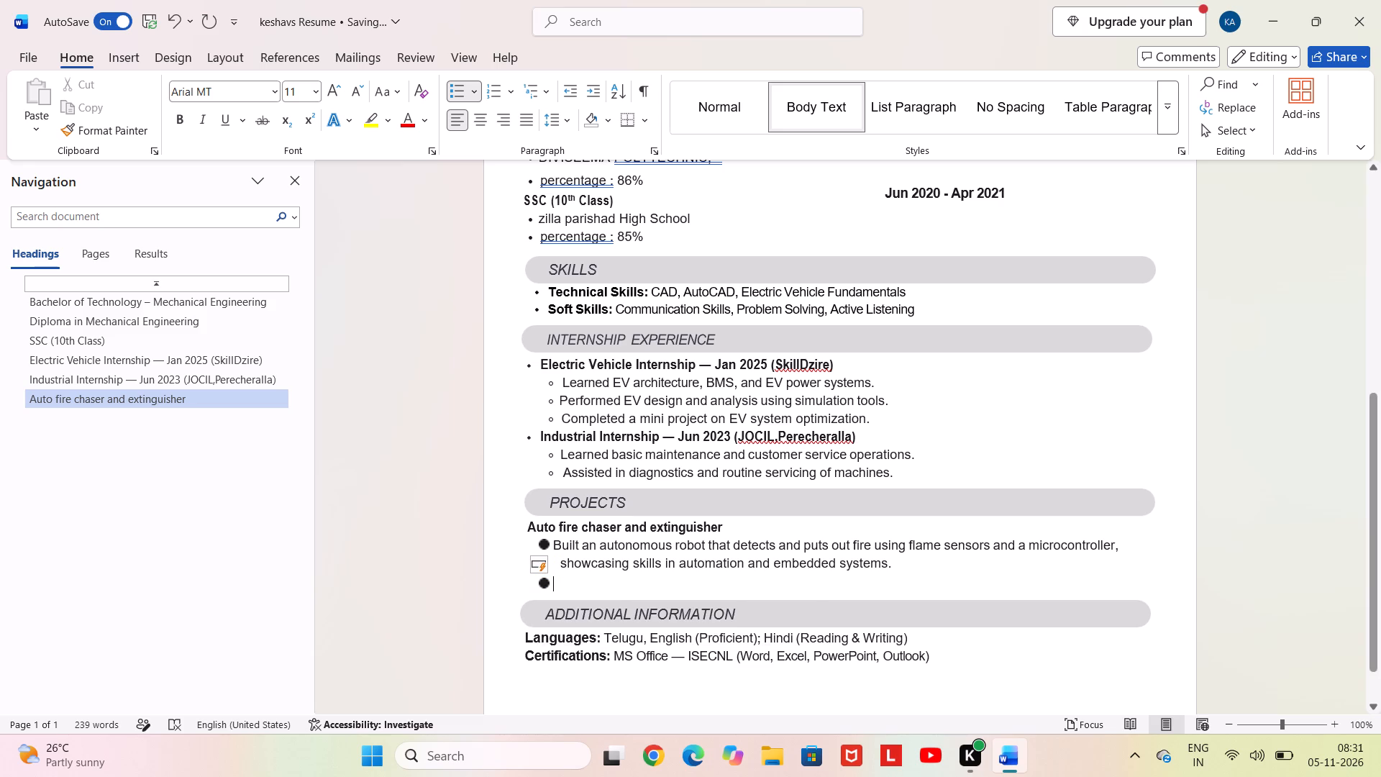
key("BackSpace")
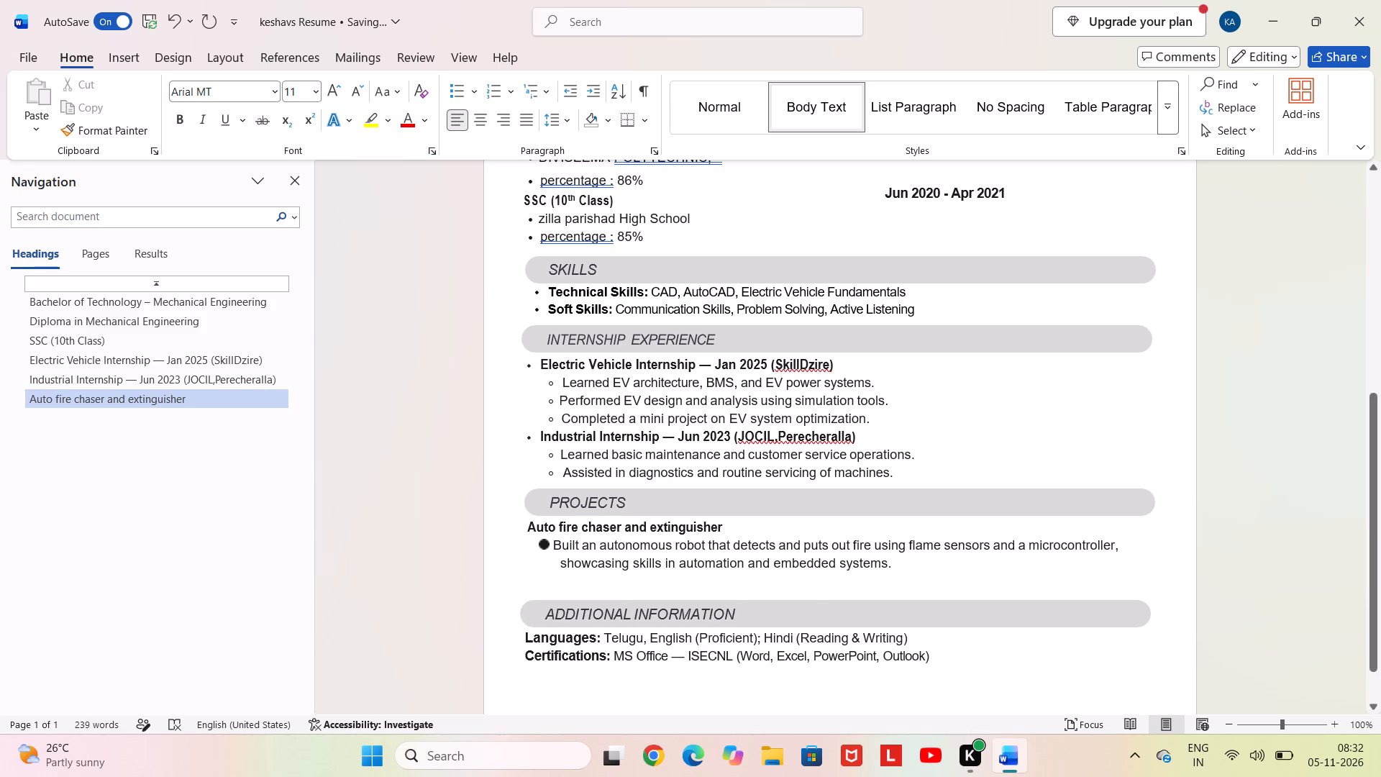
type("foo")
type("t step power generation")
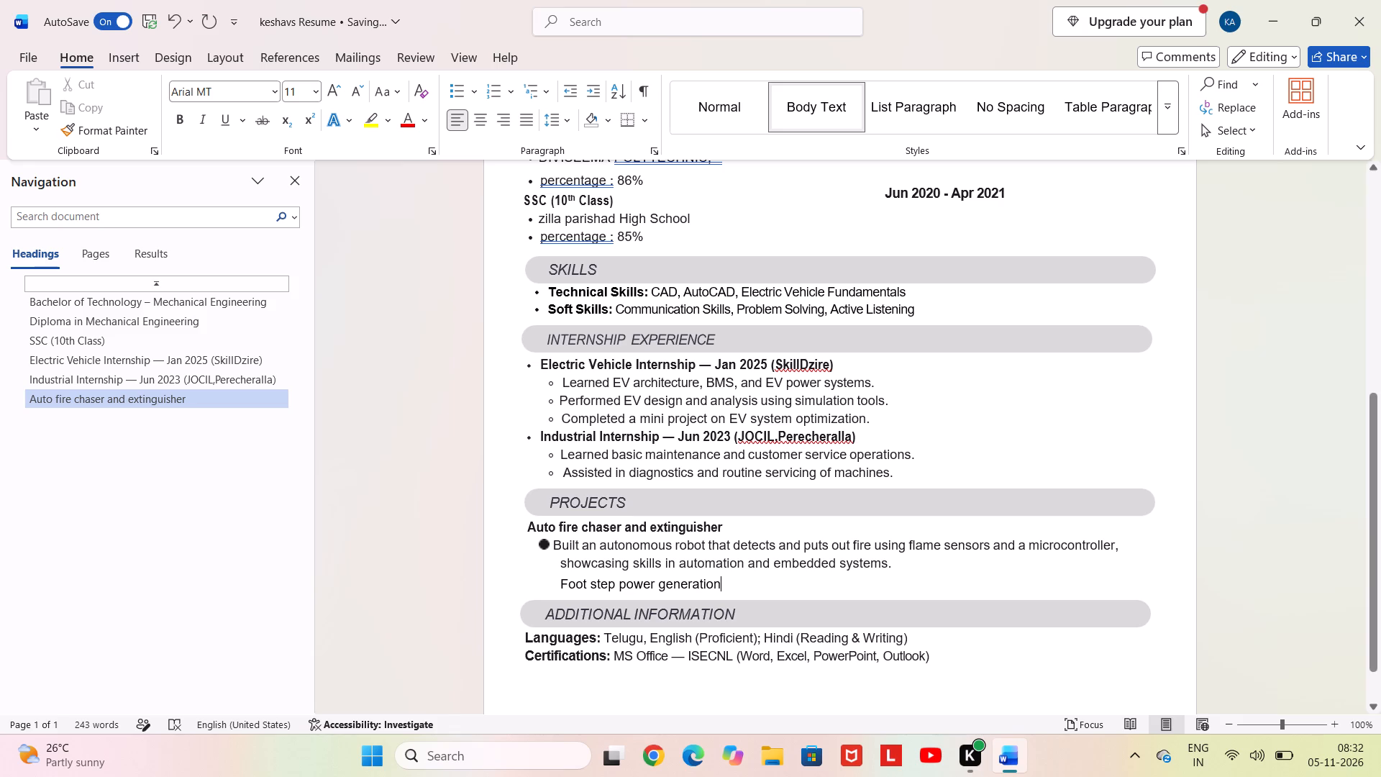
Move the selected word "Built" into "extinguisher" in the project heading, and delete the heading text "Auto fire chaser and e".
left_click_drag(737, 526, 626, 541)
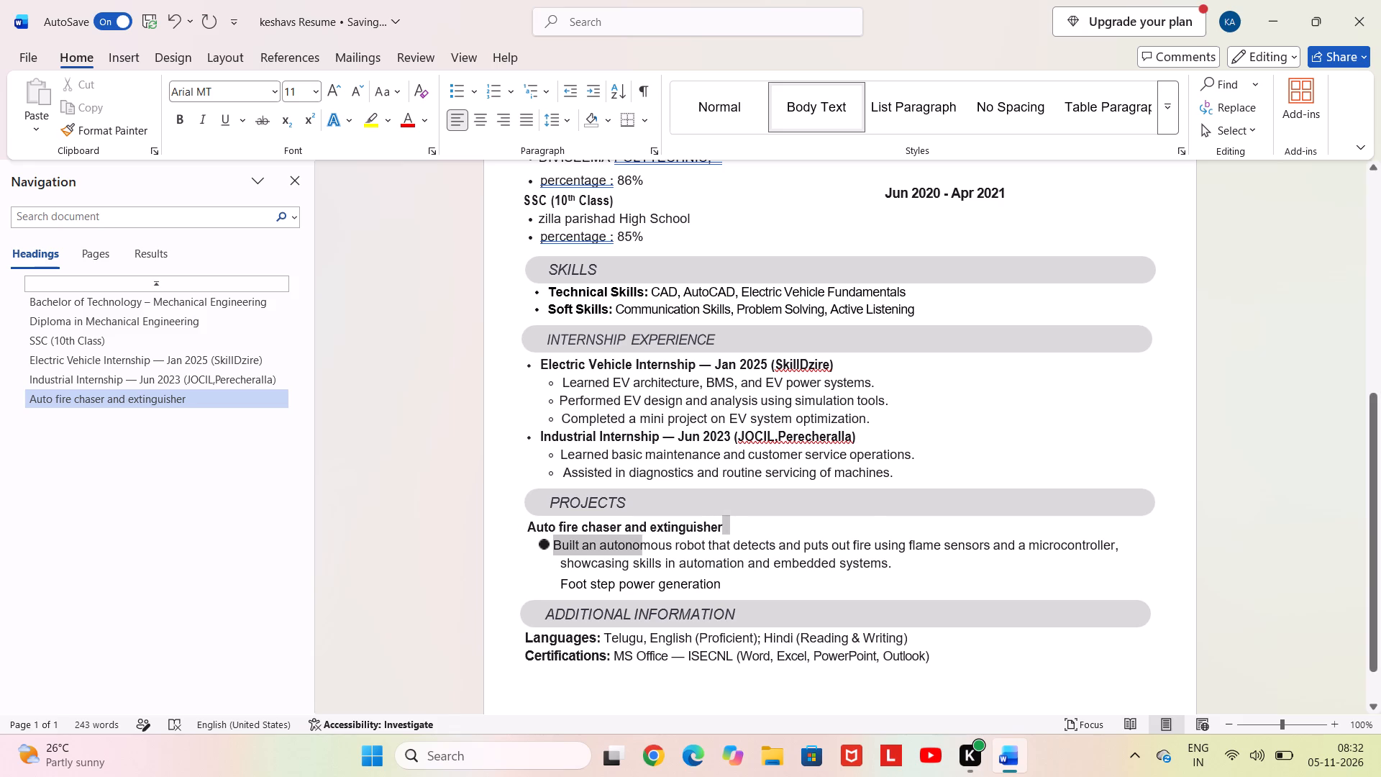
left_click_drag(626, 541, 575, 541)
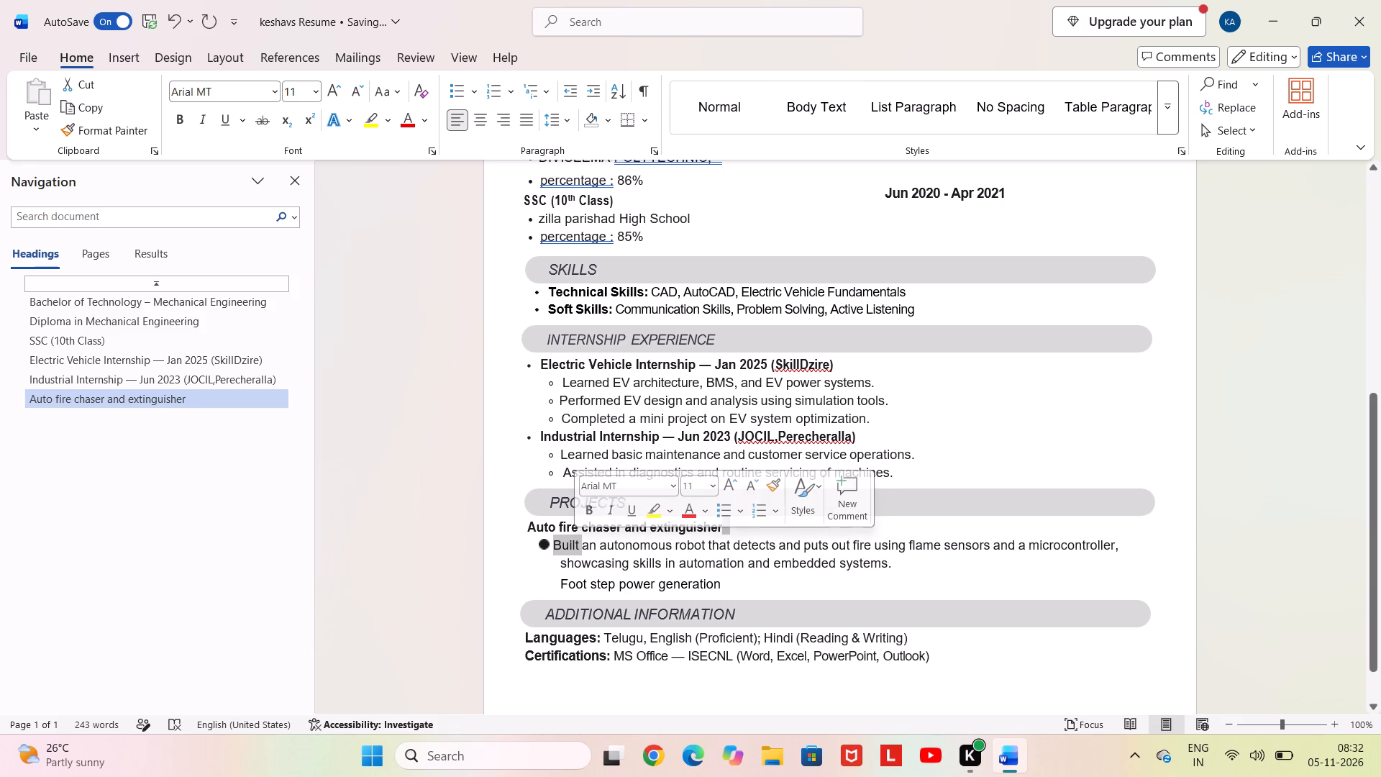
left_click(702, 515)
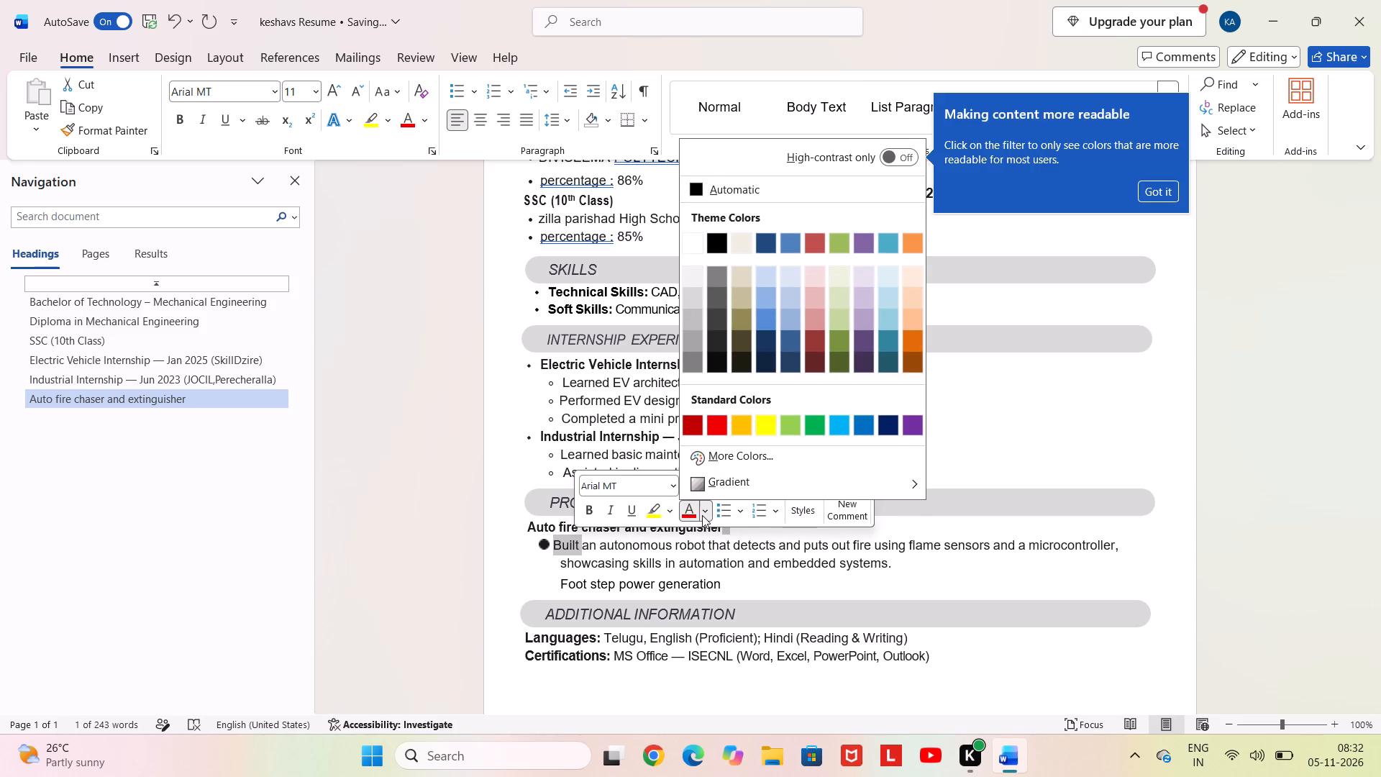
left_click(1280, 409)
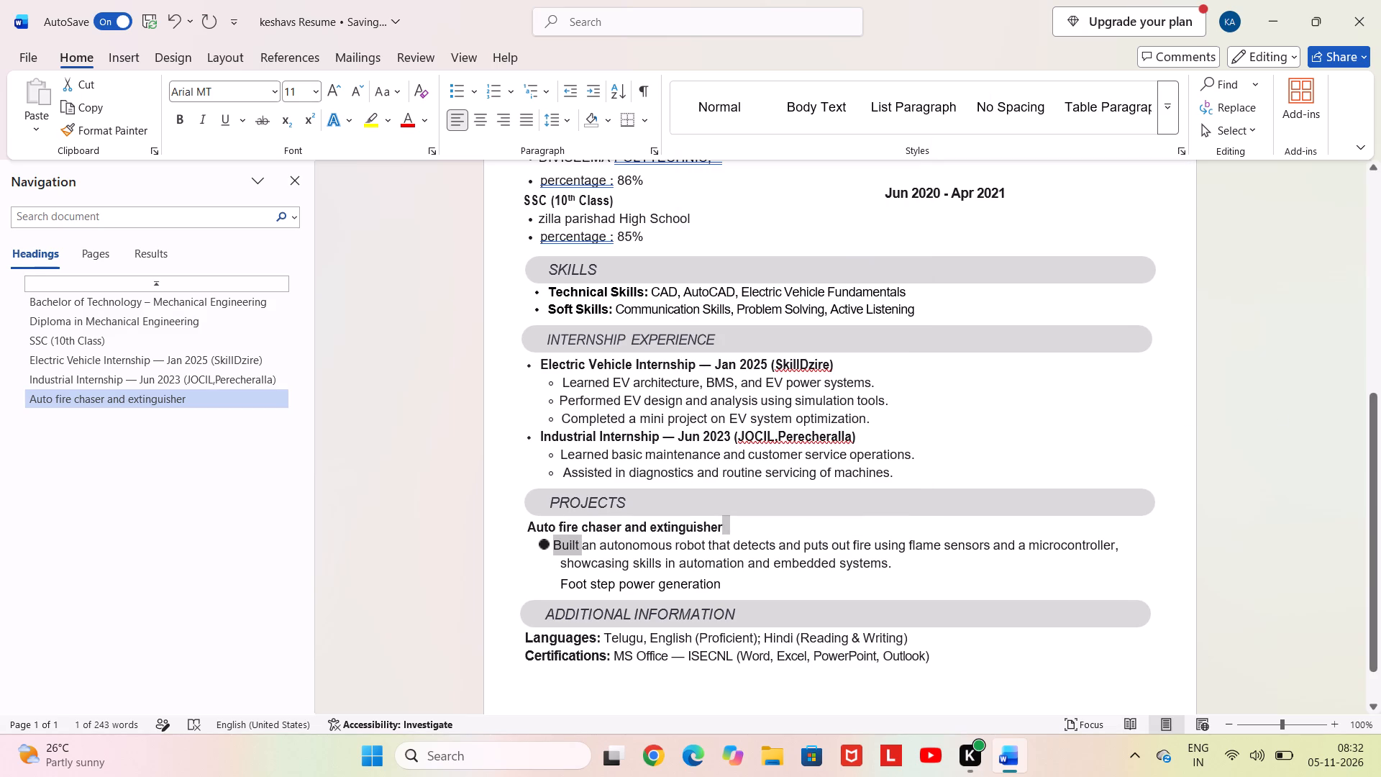
left_click_drag(726, 526, 654, 532)
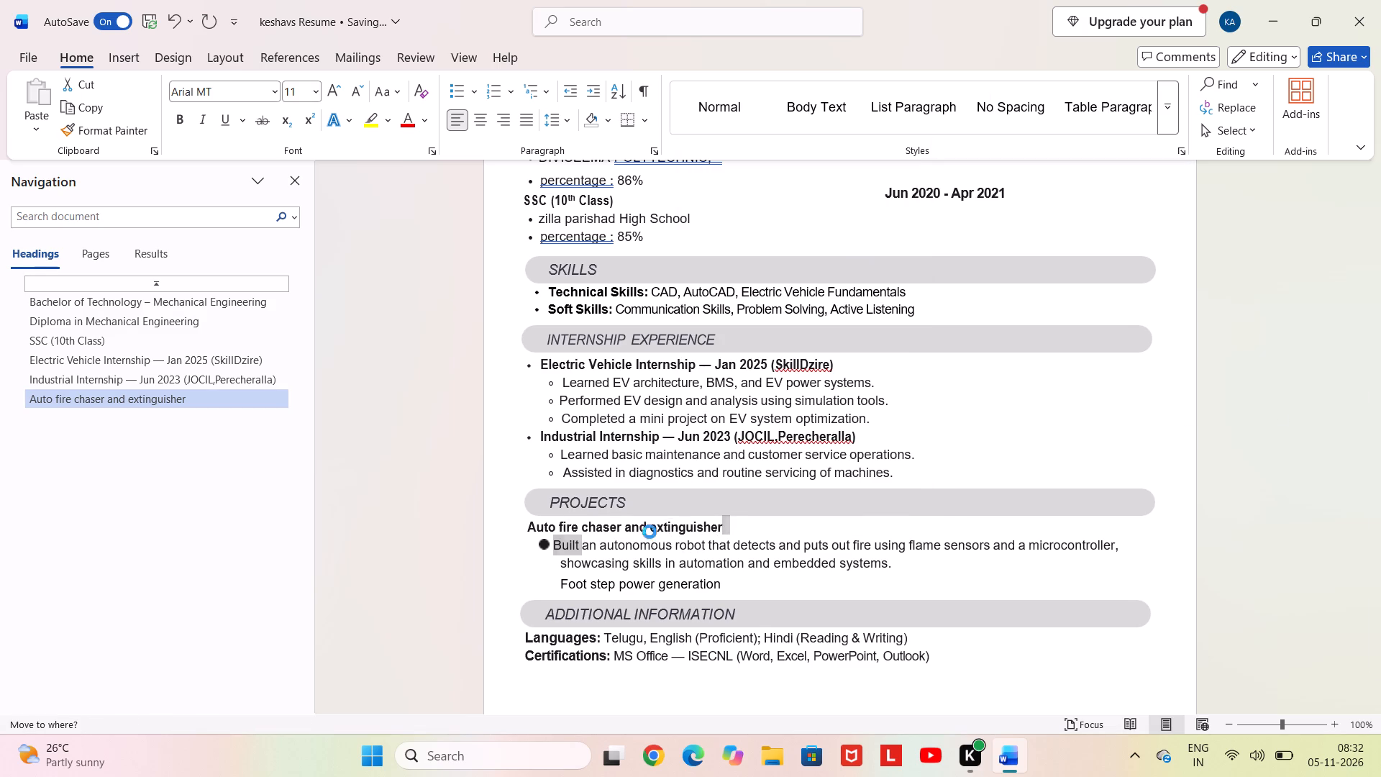
left_click_drag(521, 525, 537, 525)
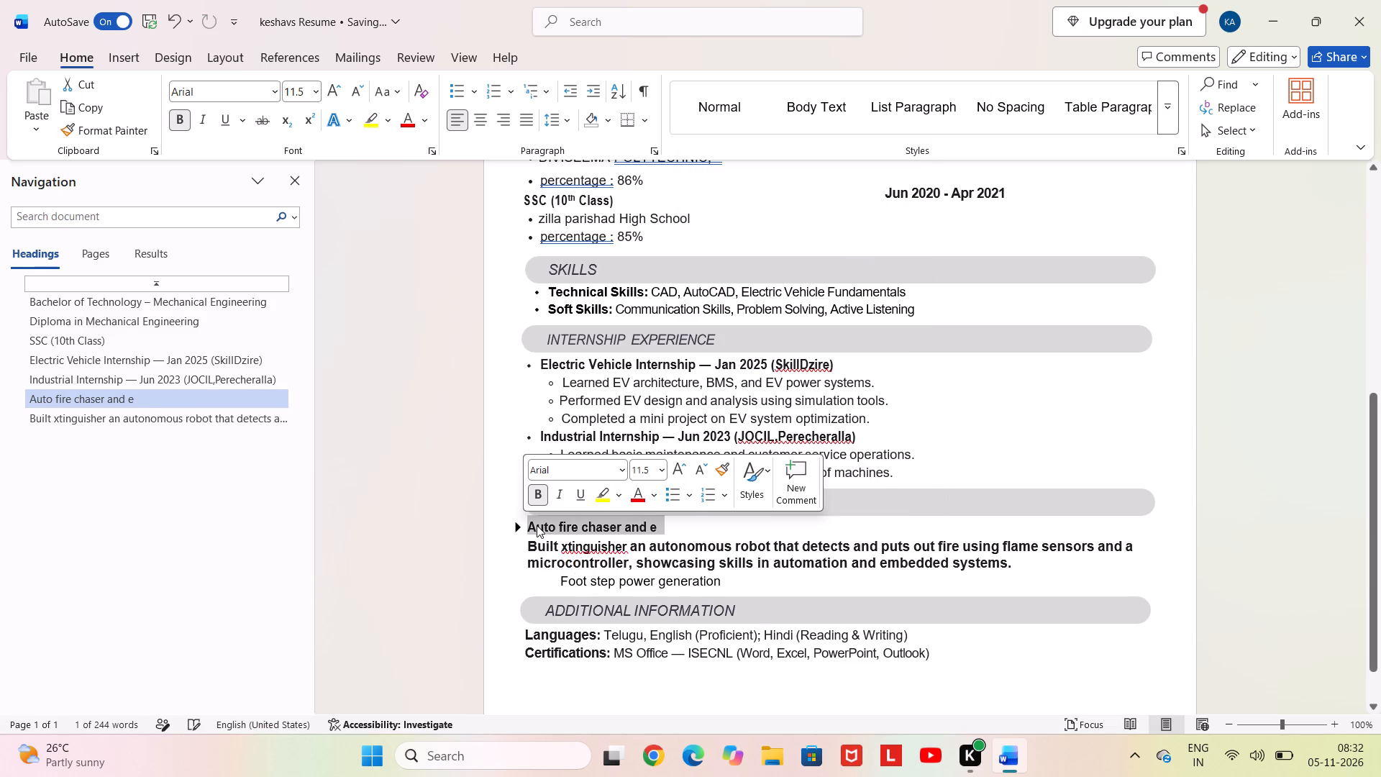
left_click_drag(537, 525, 570, 525)
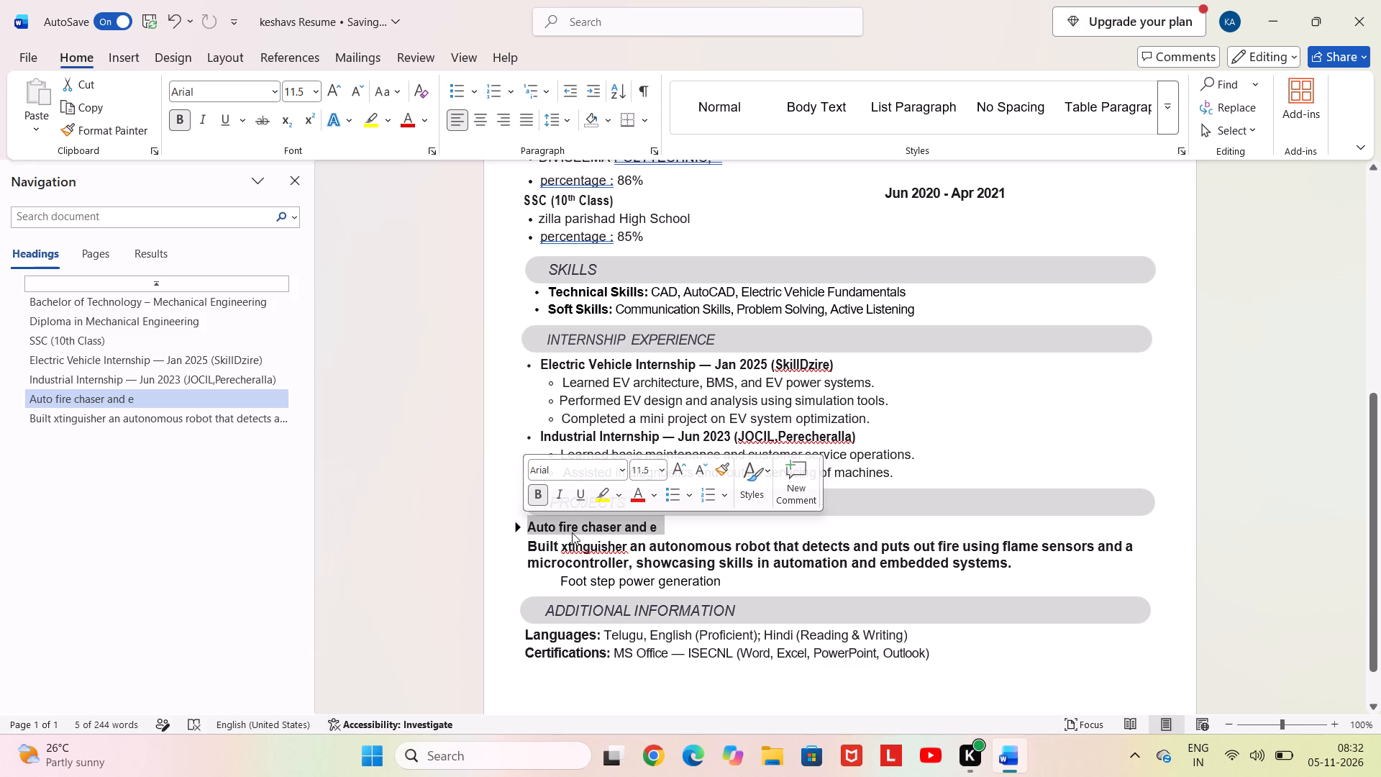
key("BackSpace")
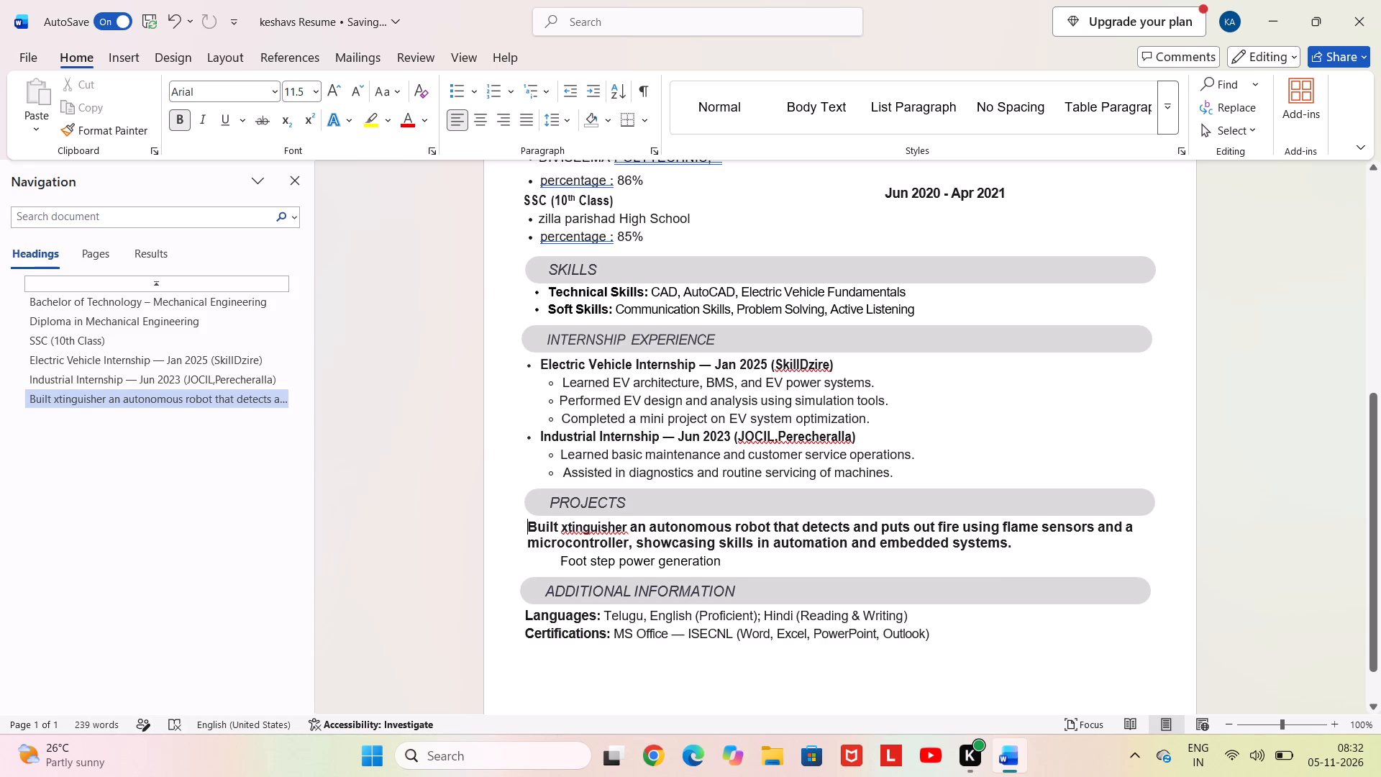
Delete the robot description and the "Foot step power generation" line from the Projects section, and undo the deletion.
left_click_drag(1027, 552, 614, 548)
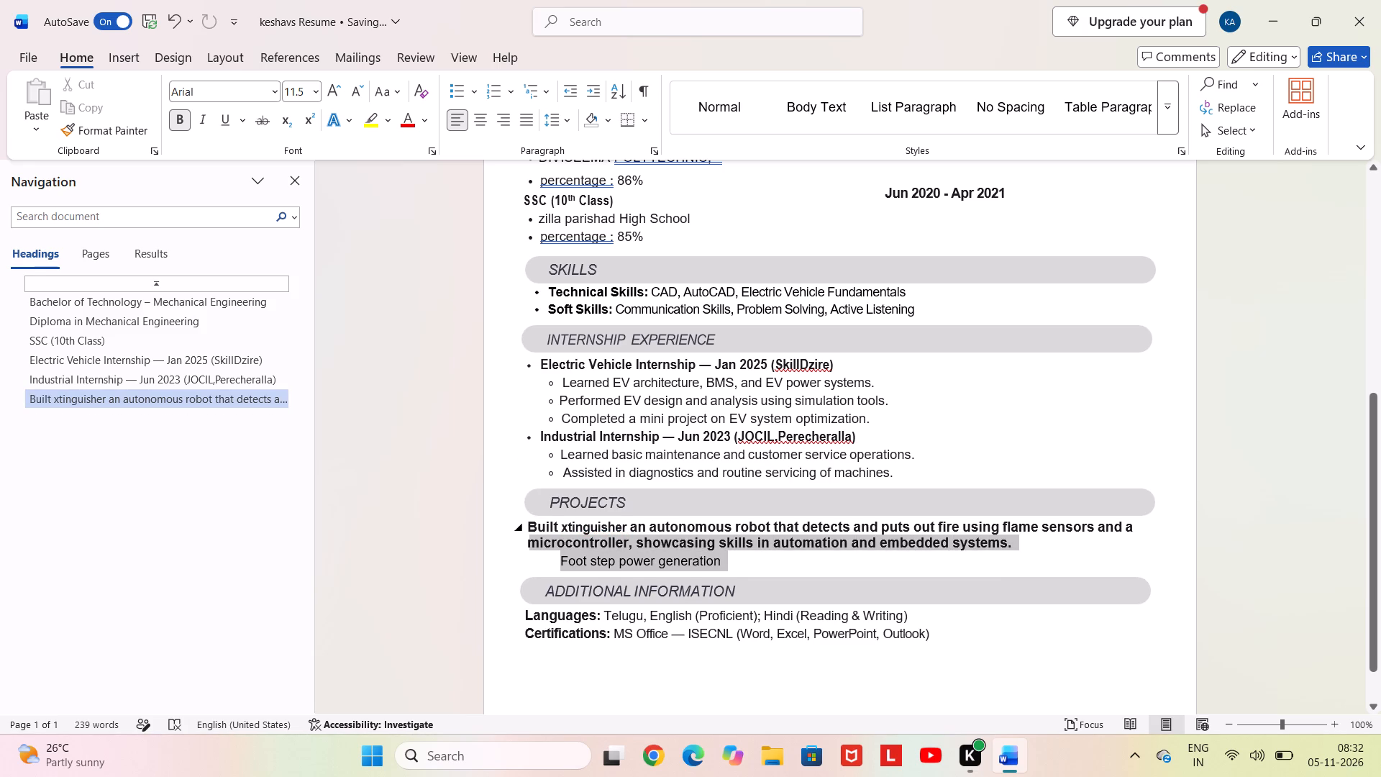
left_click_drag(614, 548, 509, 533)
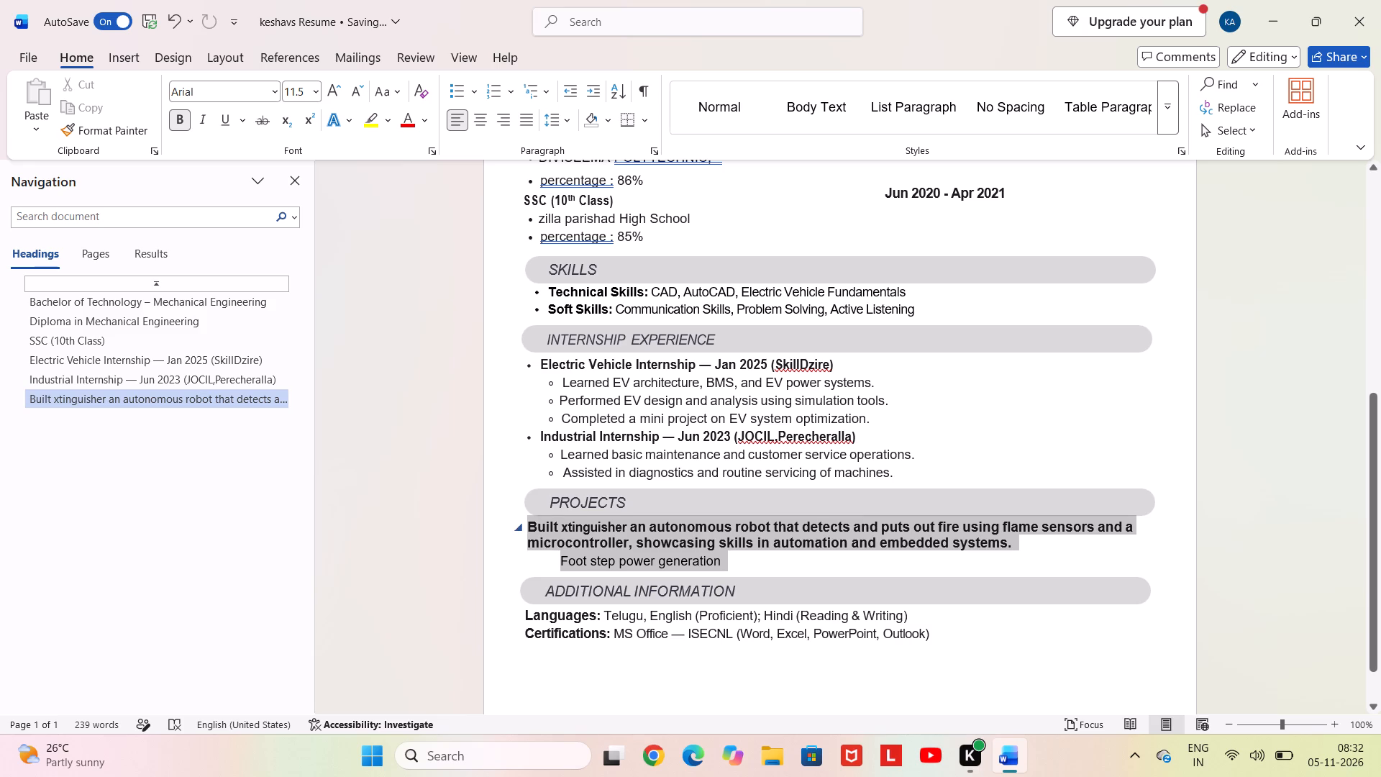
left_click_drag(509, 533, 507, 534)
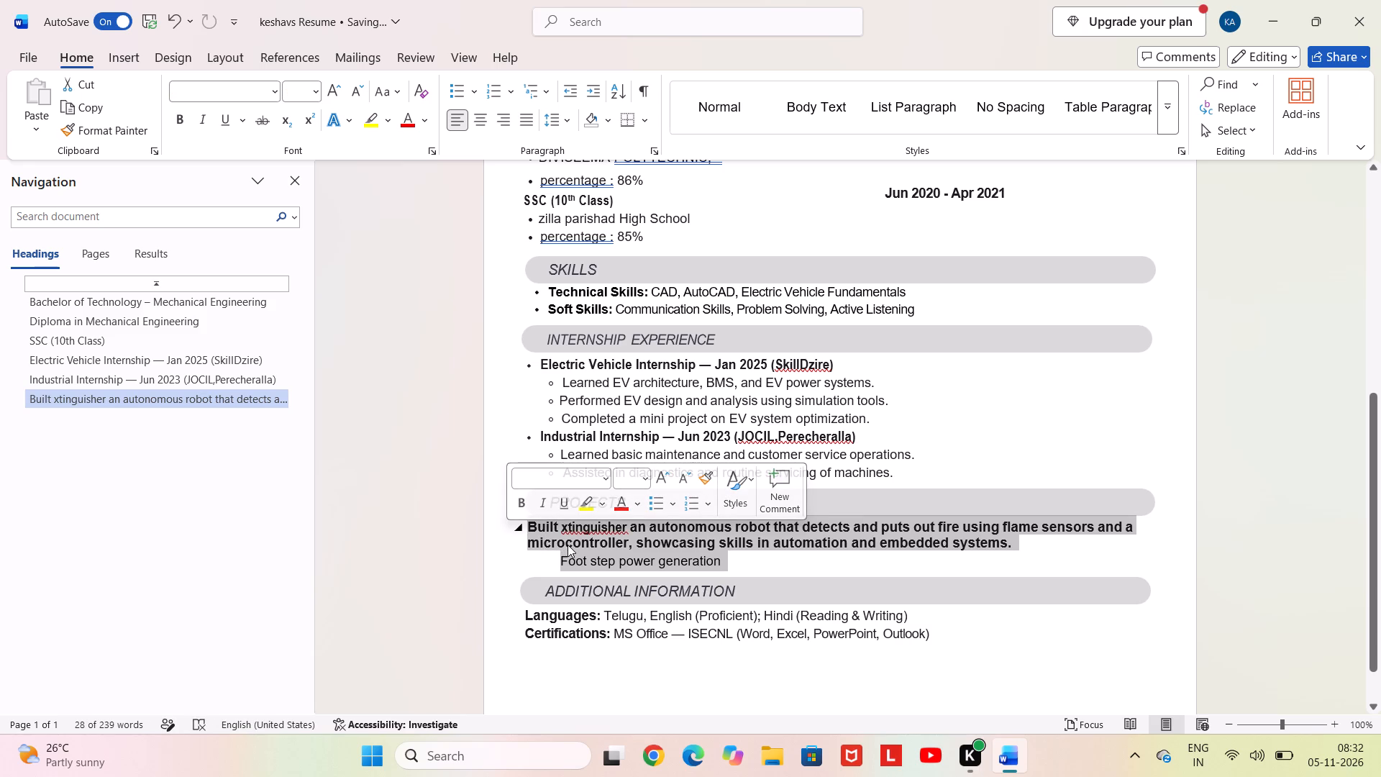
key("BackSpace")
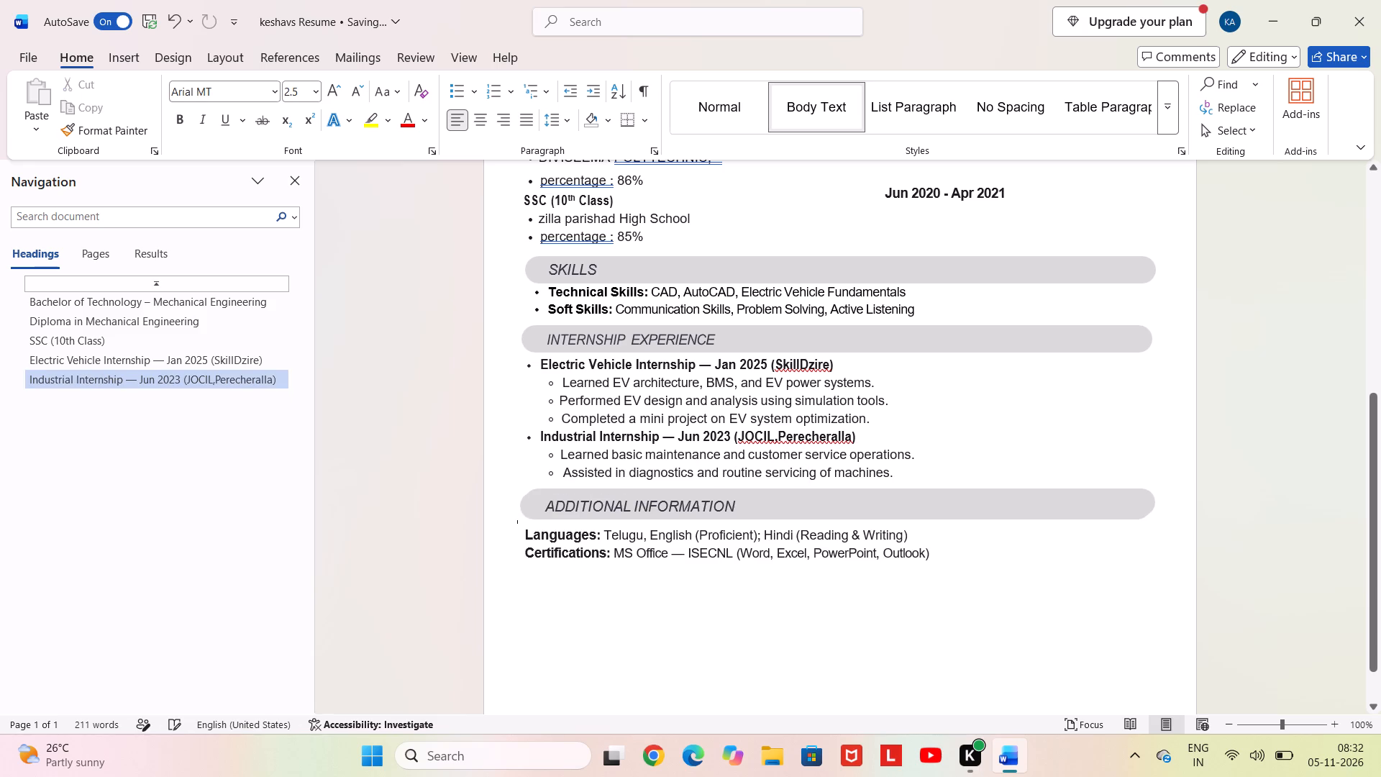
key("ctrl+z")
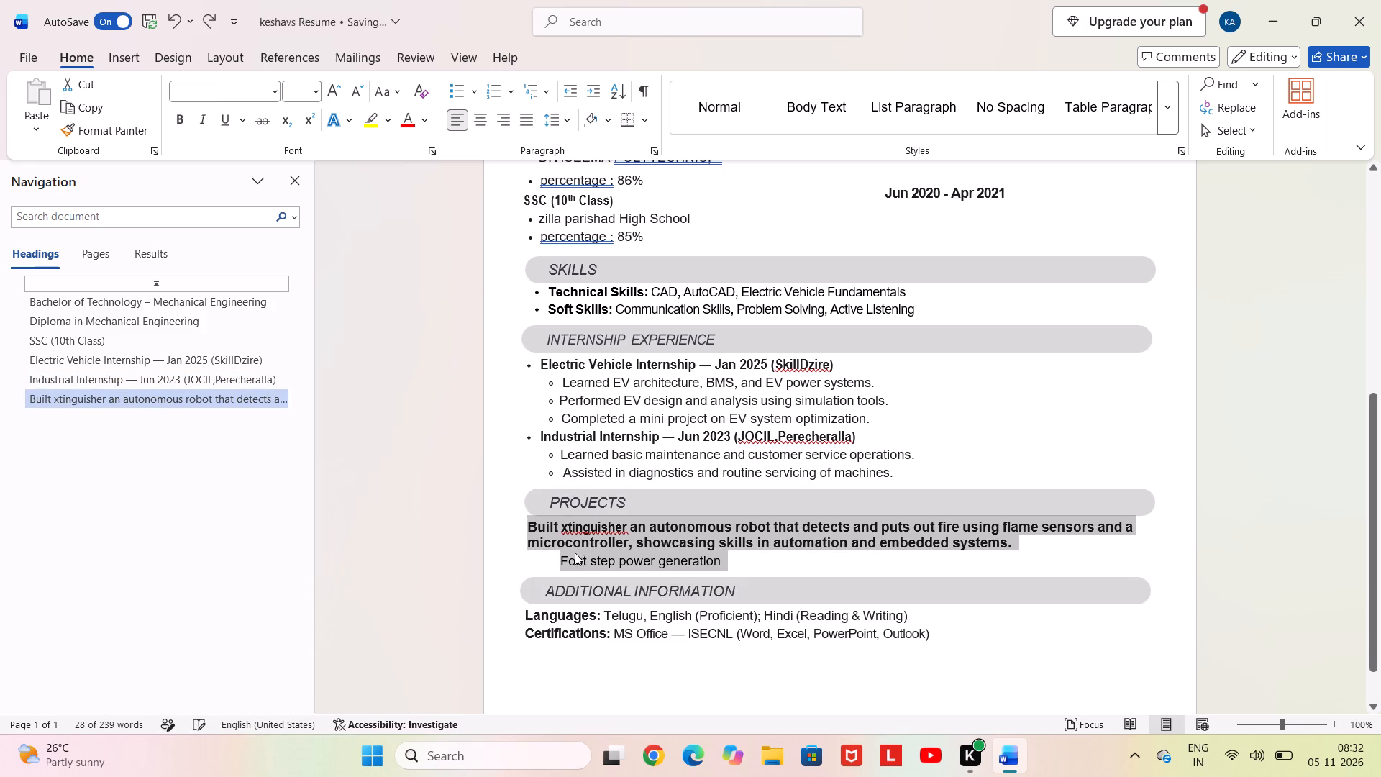
Add the heading "FOOT STEP POWER GENERATION :" on its own line before the robot description in the Projects section.
left_click(527, 524)
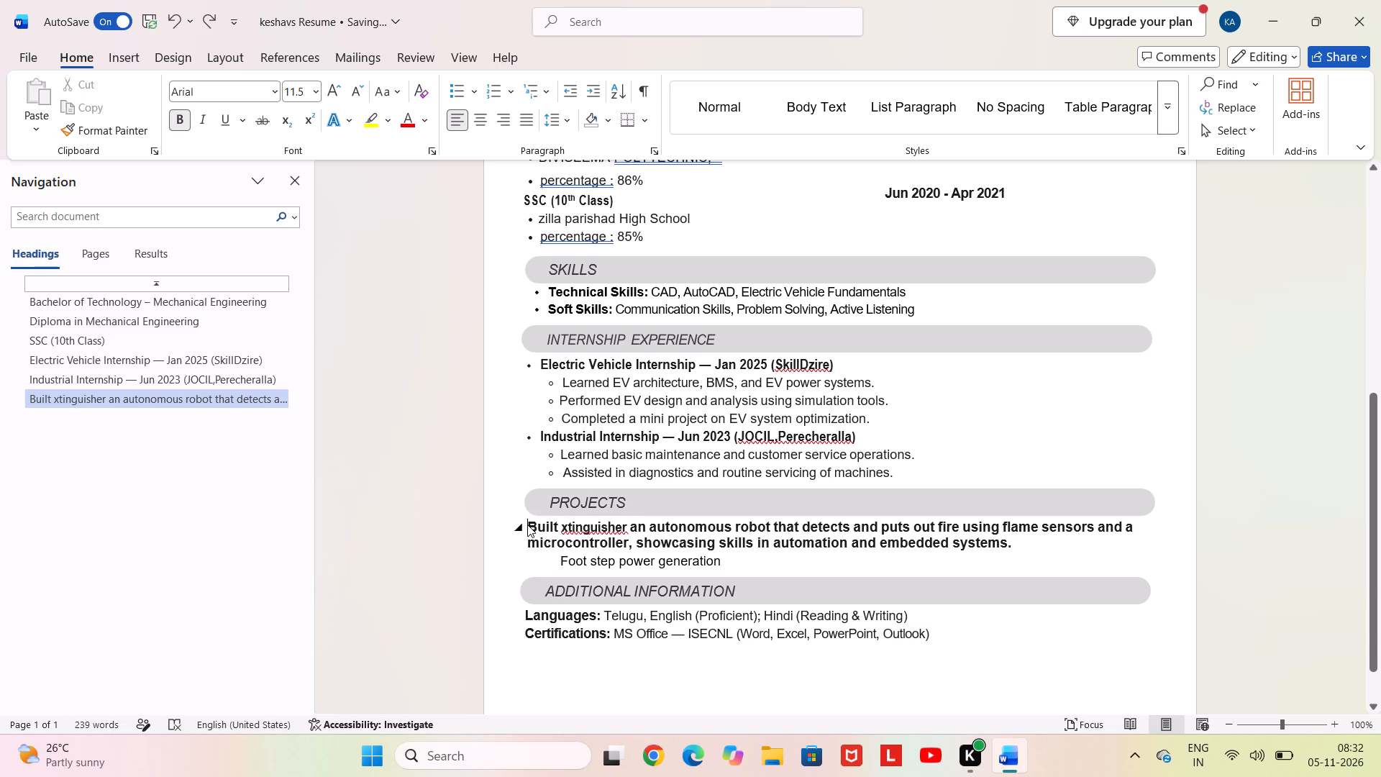
type("fo")
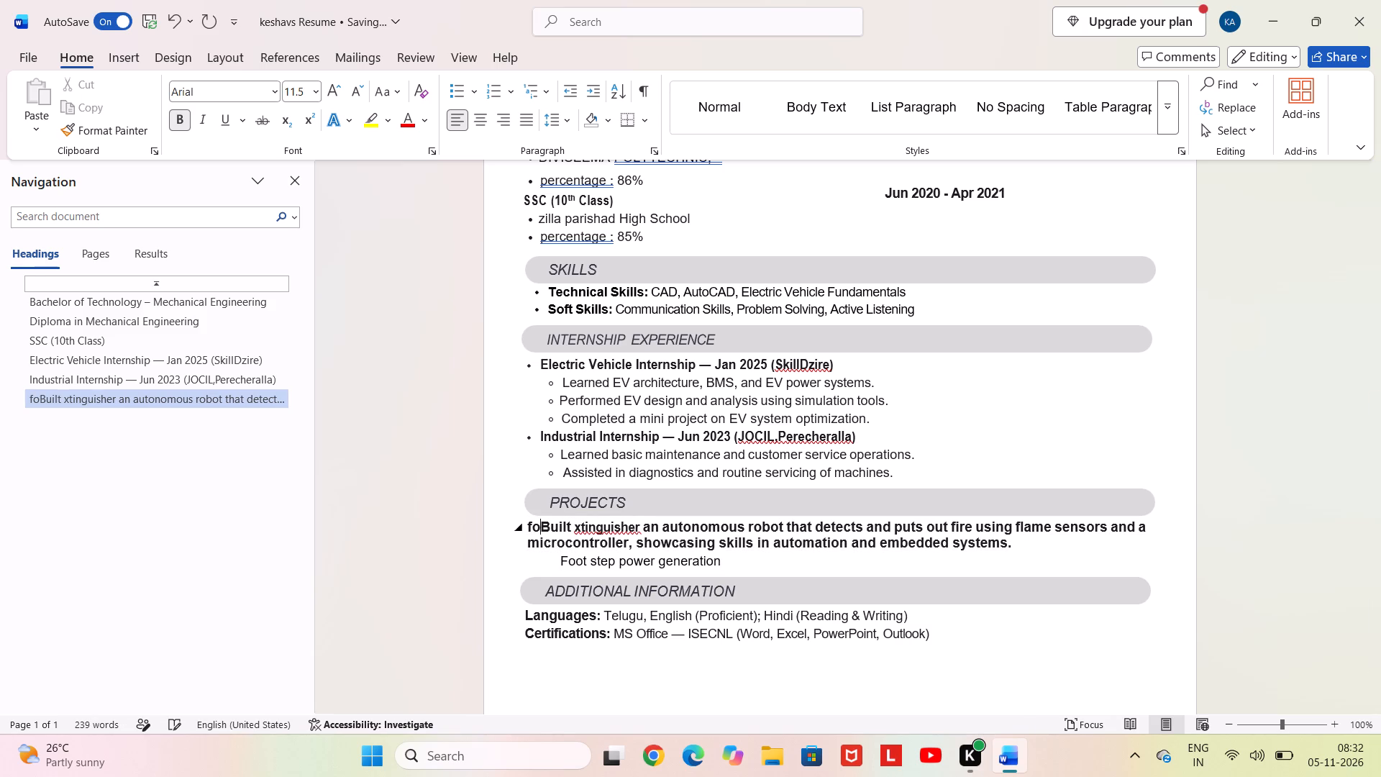
key("o")
key("BackSpace")
key("BackSpace")
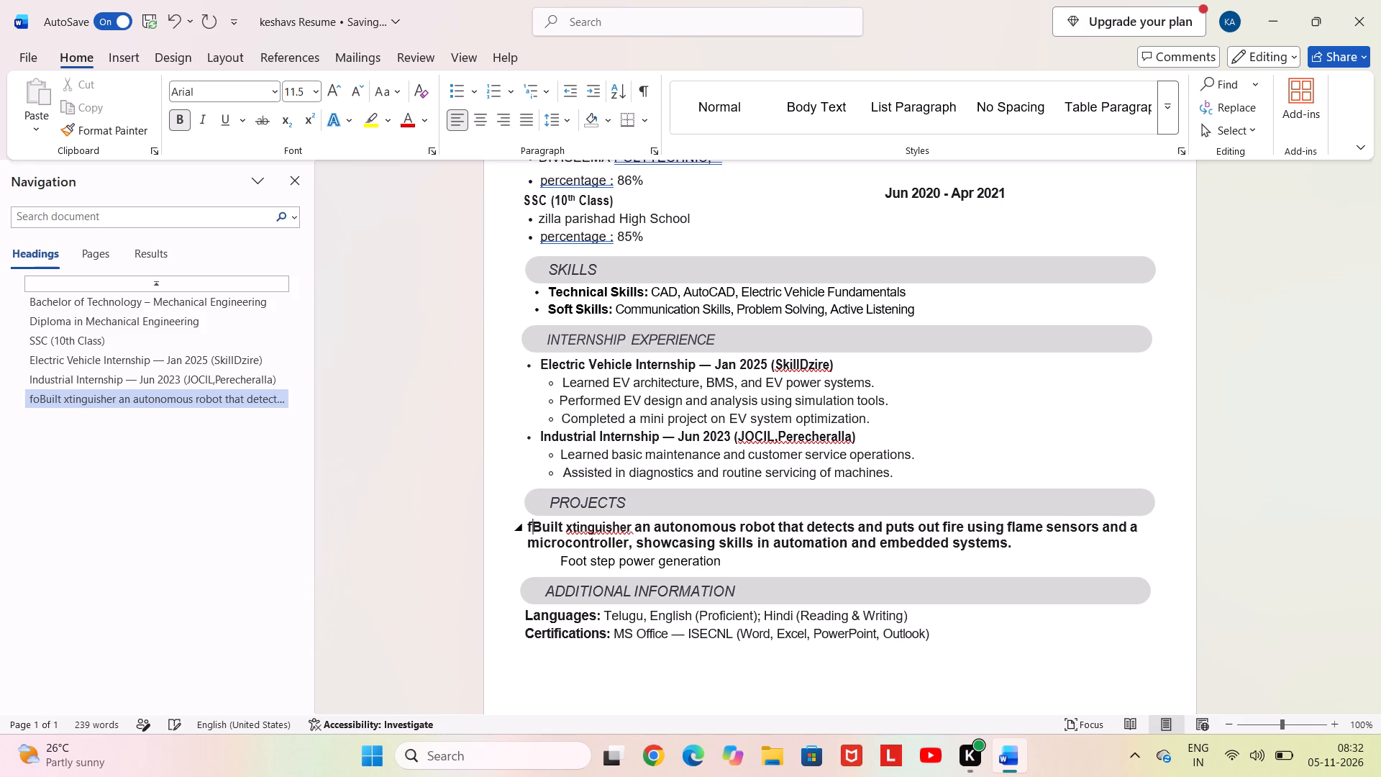
key("BackSpace")
type("FFOT")
key("space")
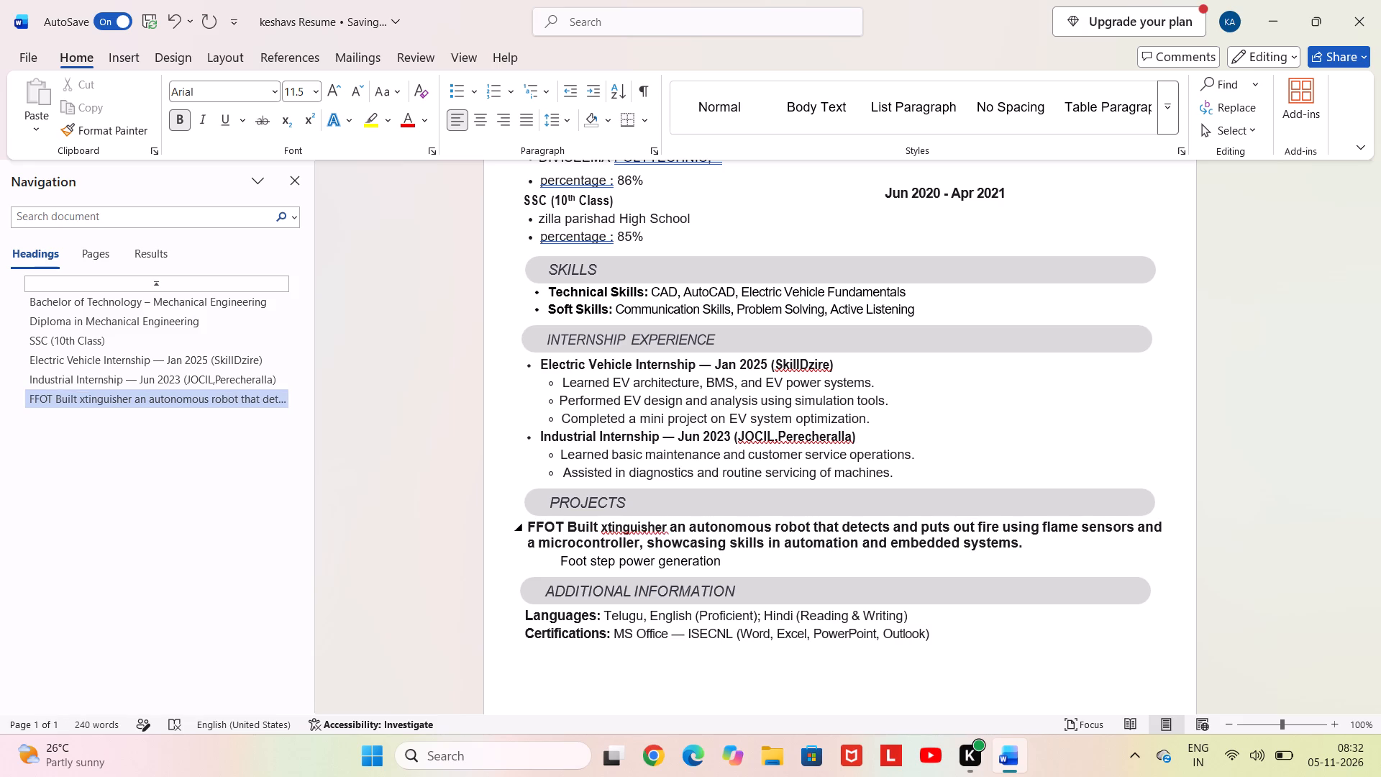
key("BackSpace")
key("BackSpace")
key("BackSpace")
key("BackSpace")
key("o")
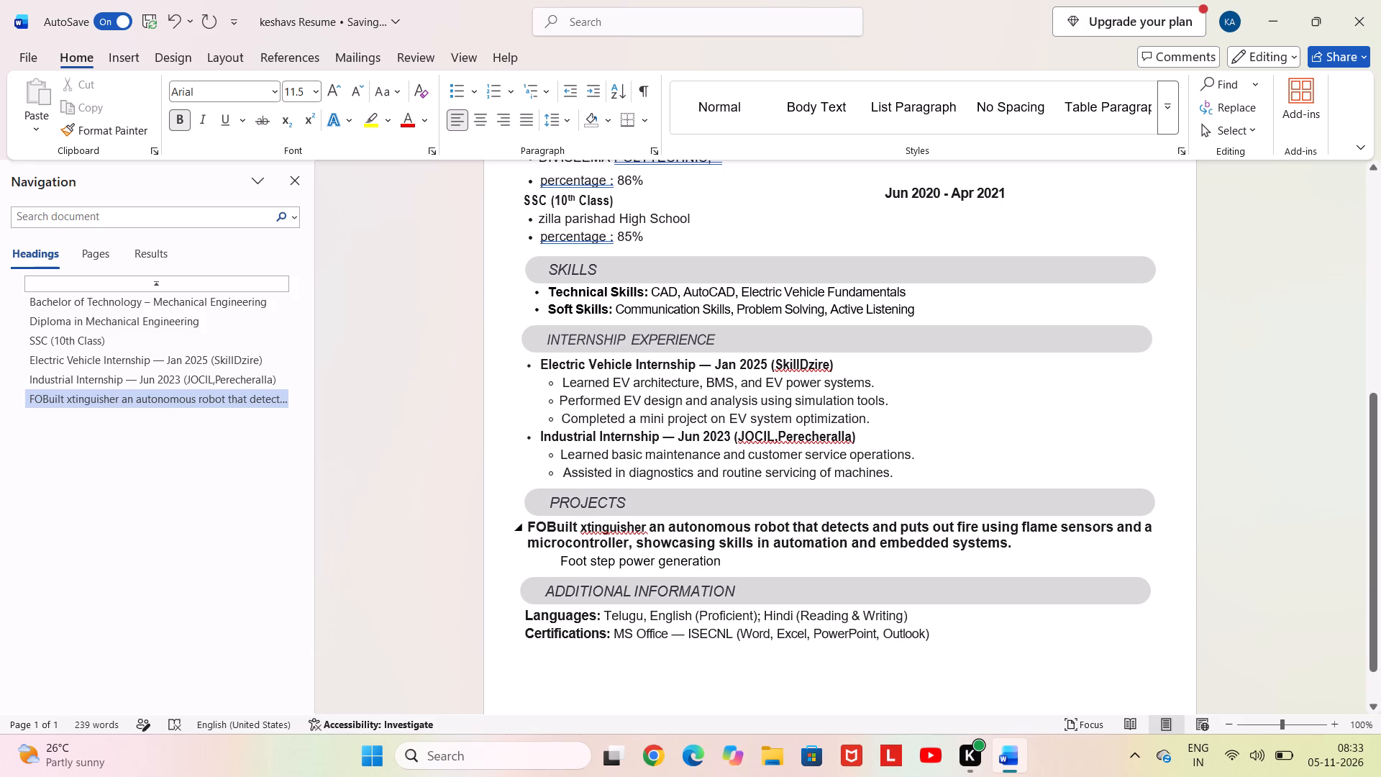
type("OT STEP")
key("space")
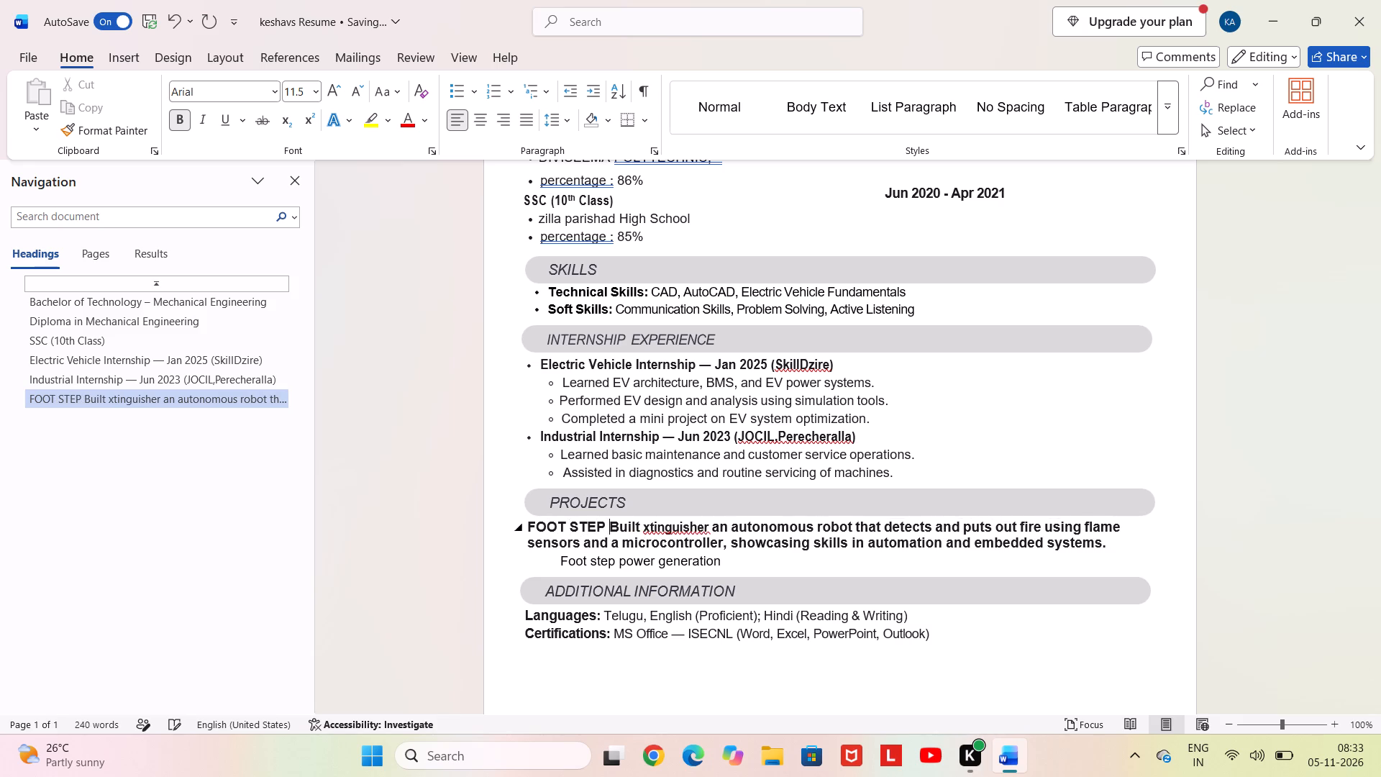
type("POWE")
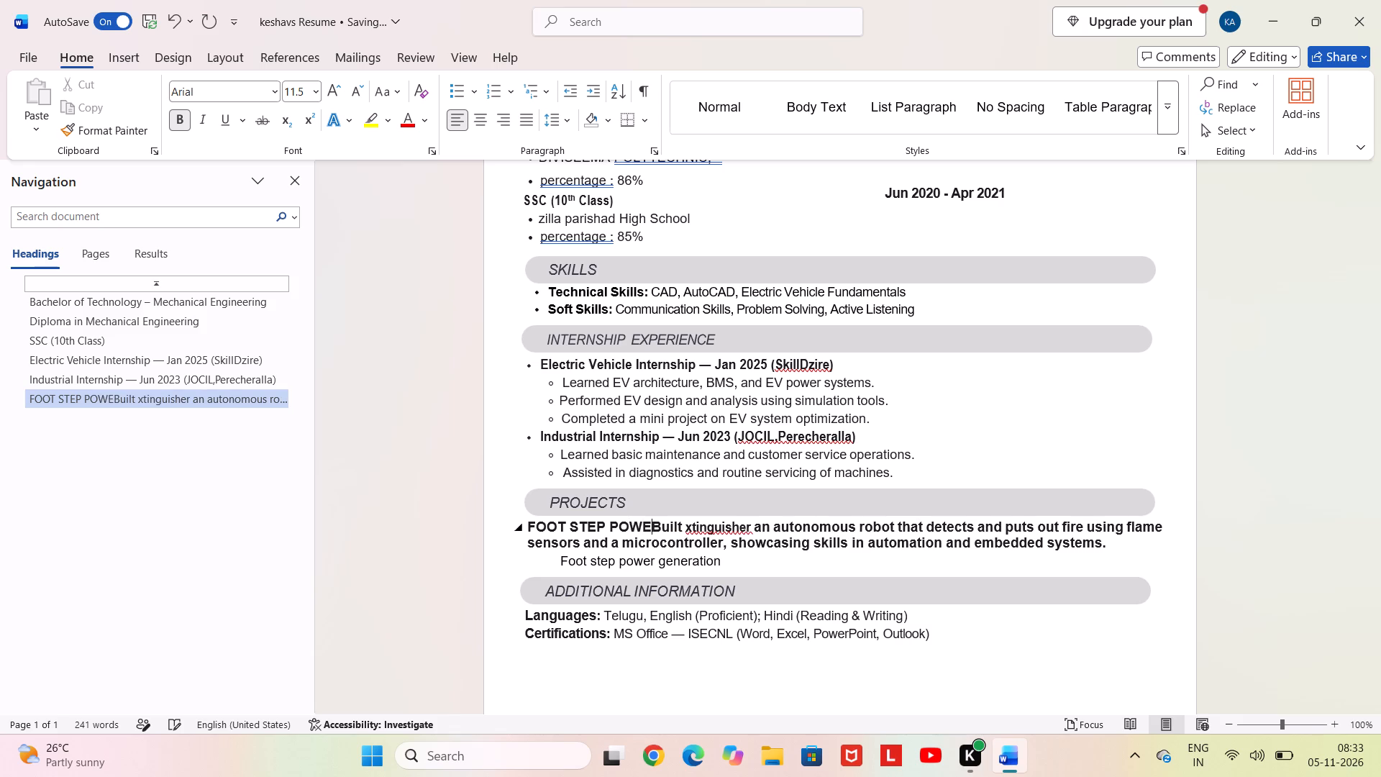
type("R R")
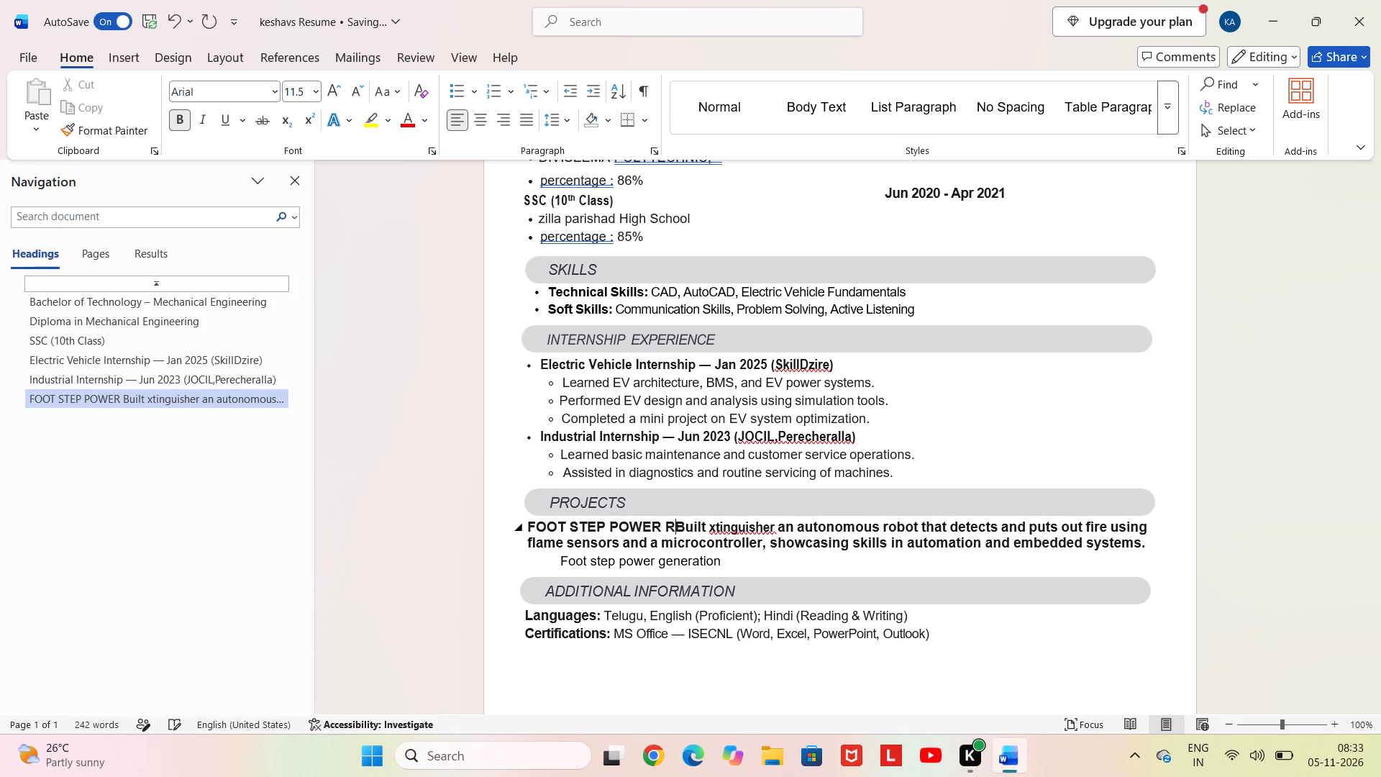
key("BackSpace")
type("GEE")
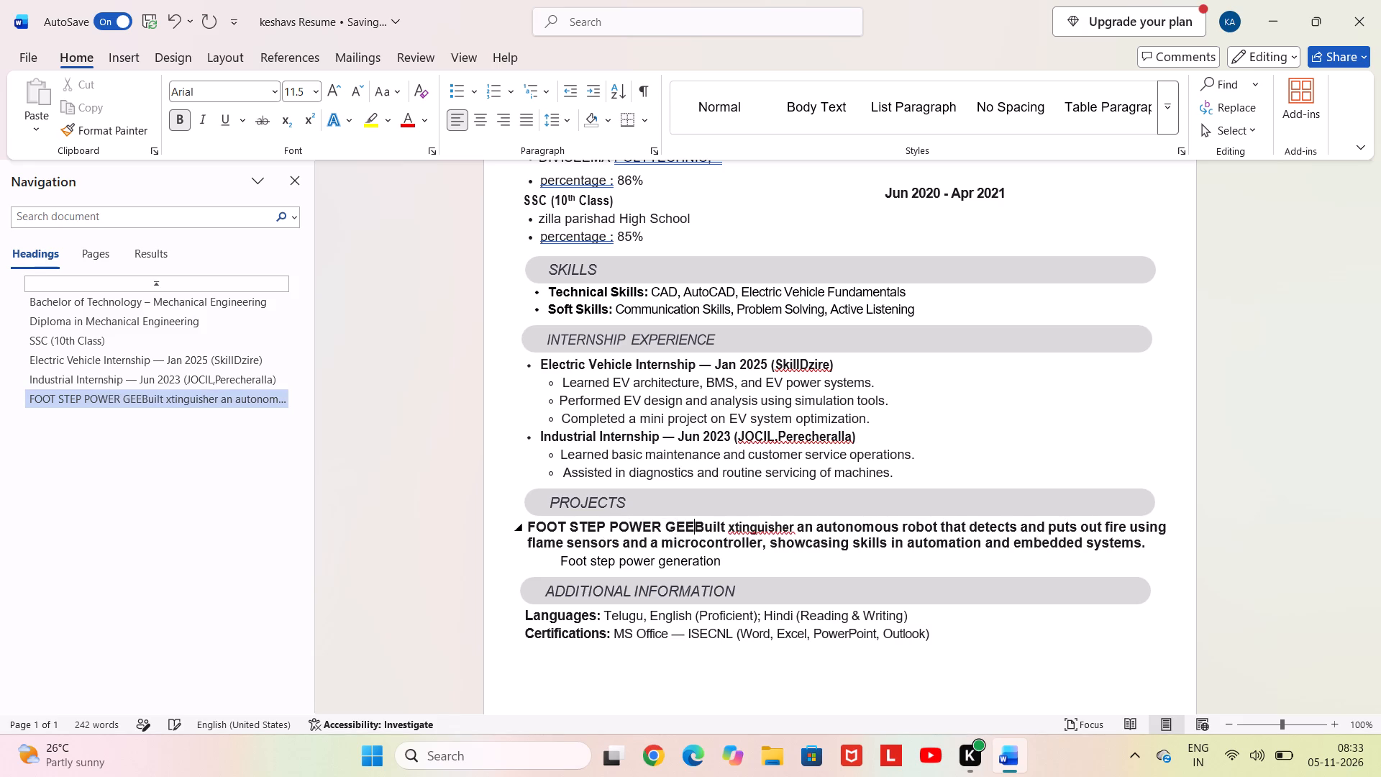
key("BackSpace")
type("NERATION")
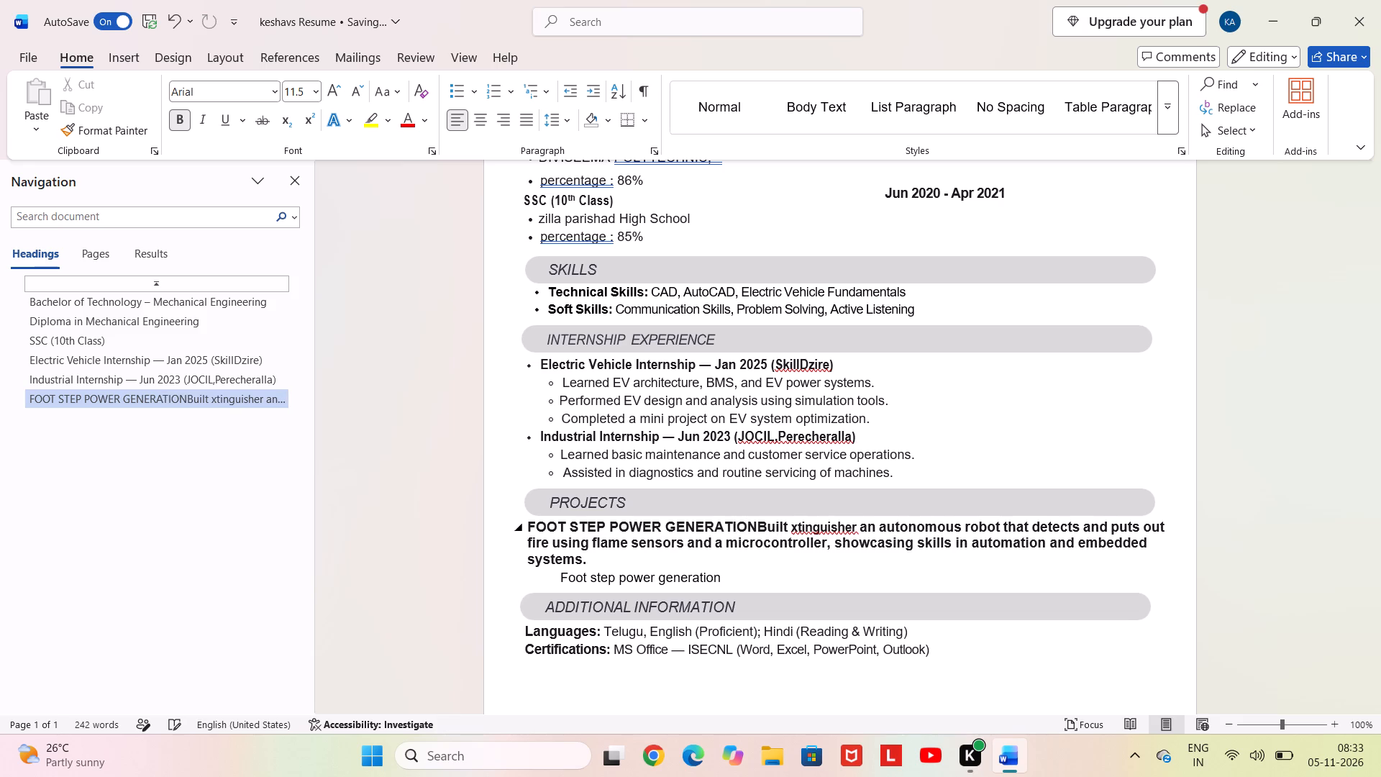
key("space")
type(":")
key("space")
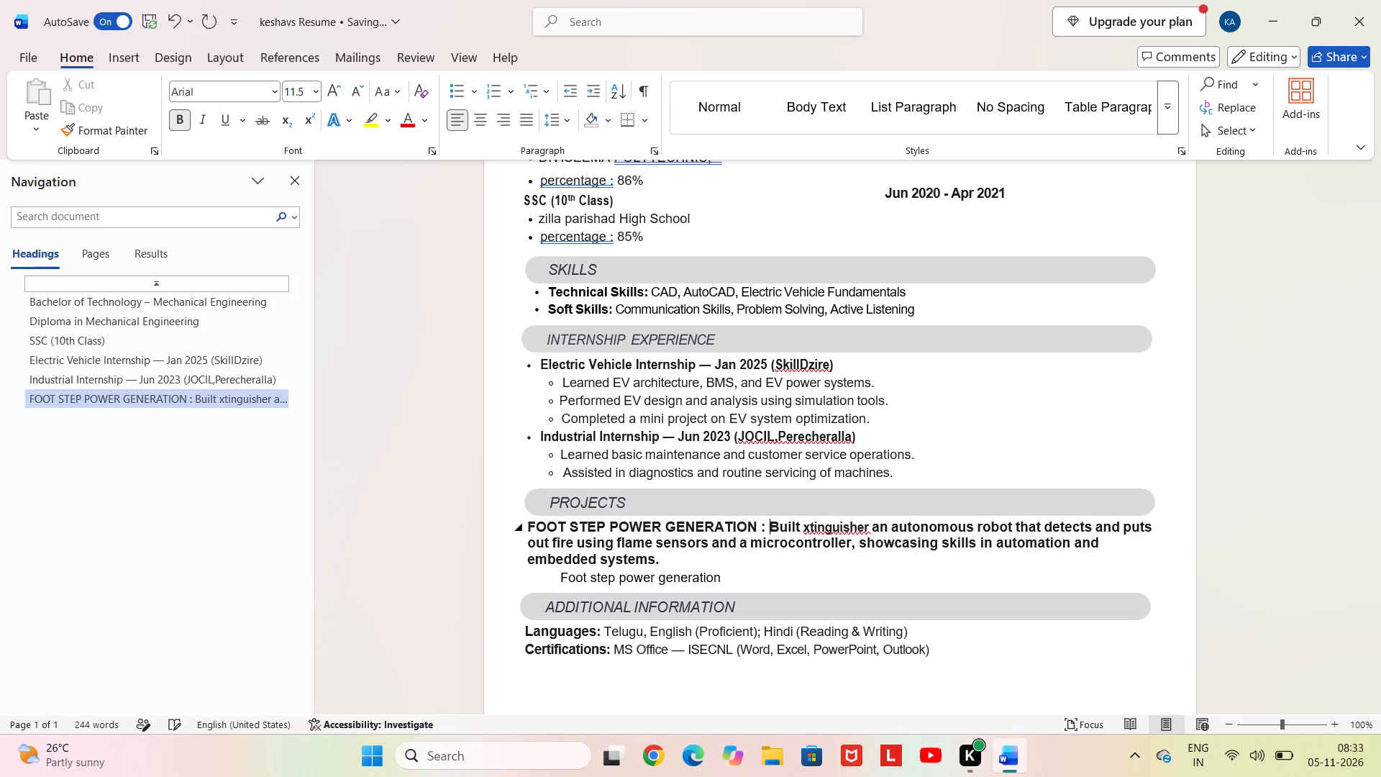
key("Return")
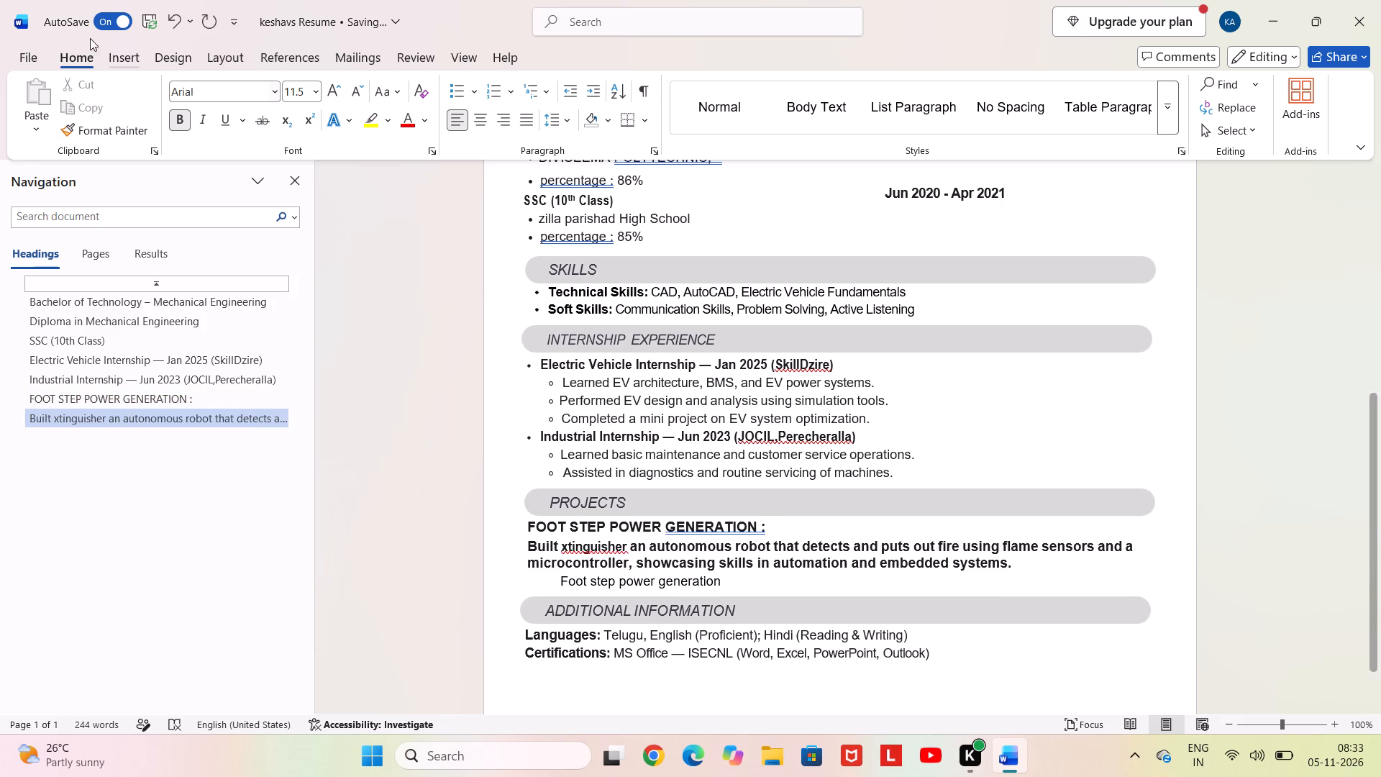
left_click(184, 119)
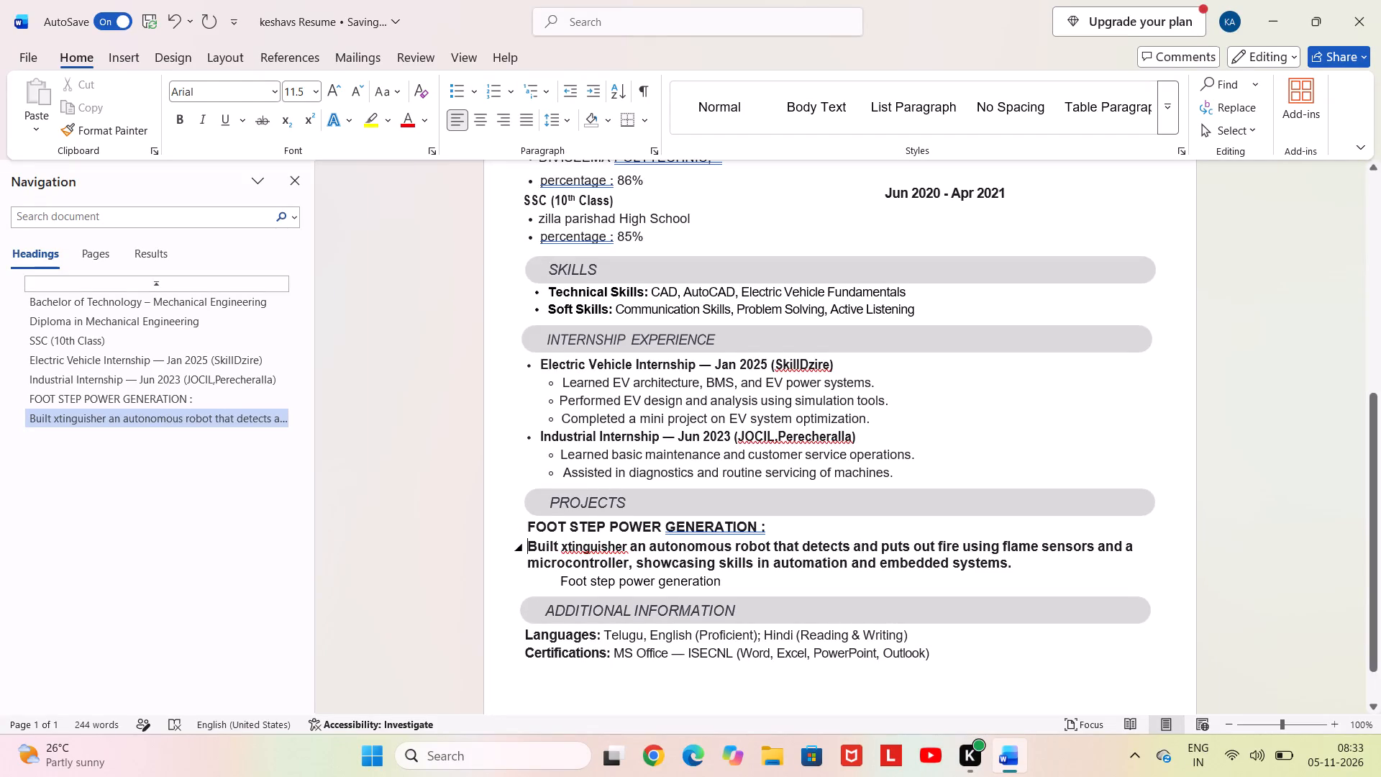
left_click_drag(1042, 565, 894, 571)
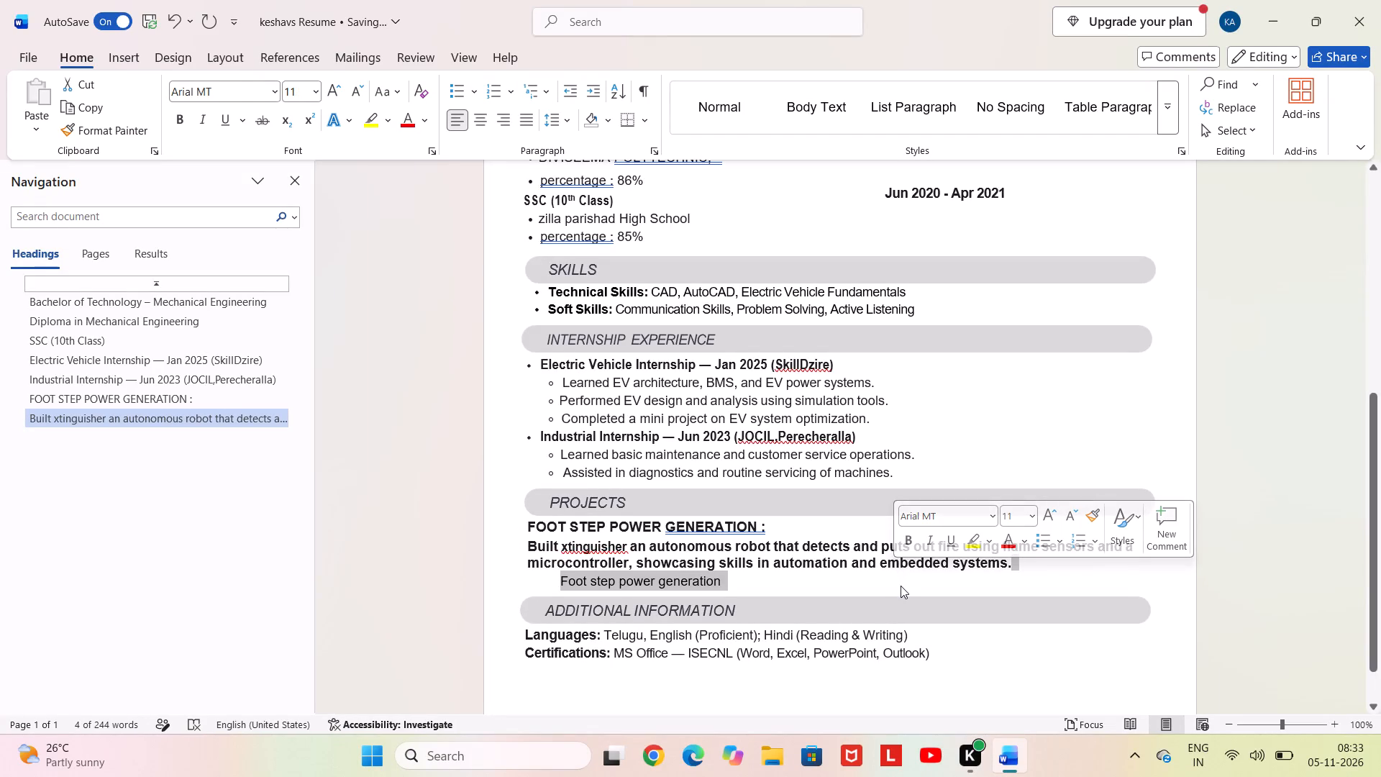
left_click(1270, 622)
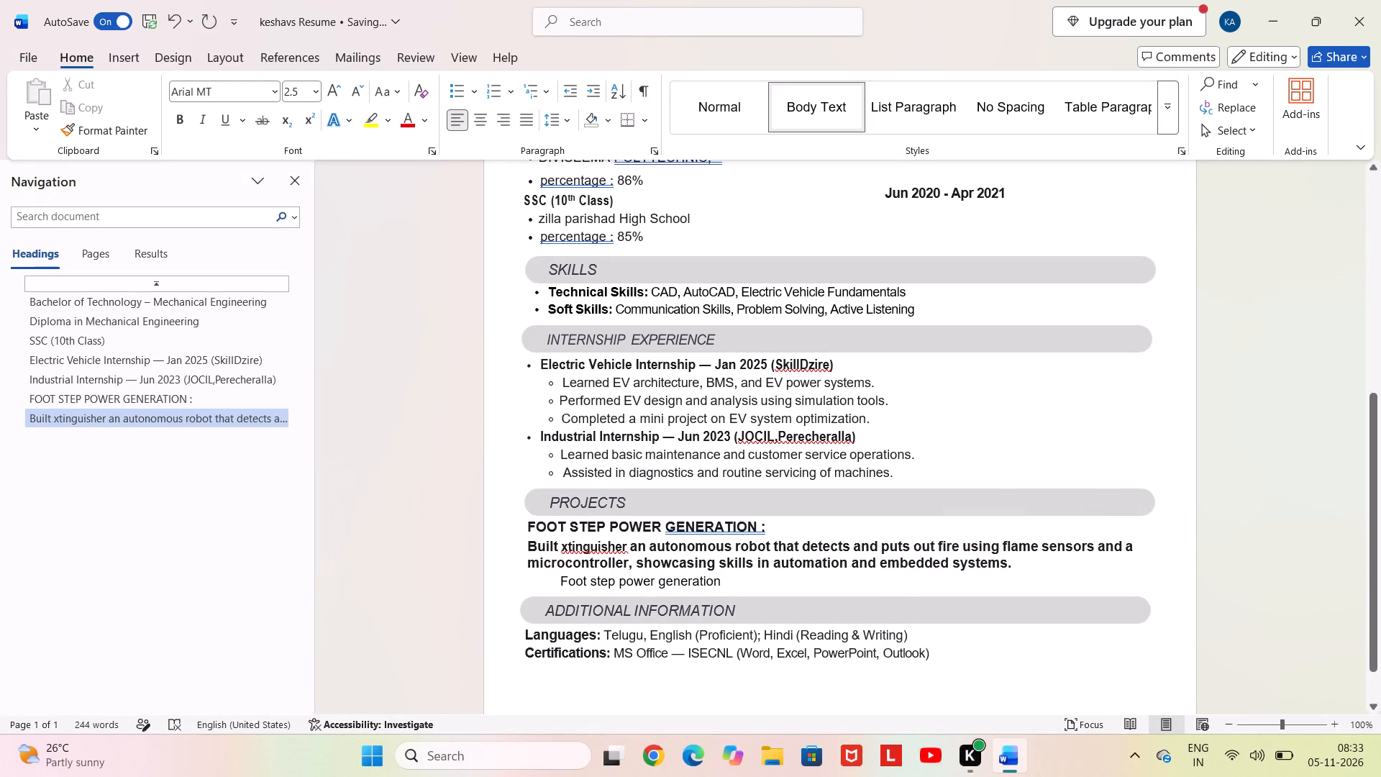
Delete the unbulleted line "Foot step power generation" below the robot description in the Projects section.
left_click(820, 587)
key("BackSpace")
key("BackSpace")
key("BackSpace")
key("BackSpace")
key("BackSpace")
key("BackSpace")
key("BackSpace")
key("BackSpace")
key("BackSpace")
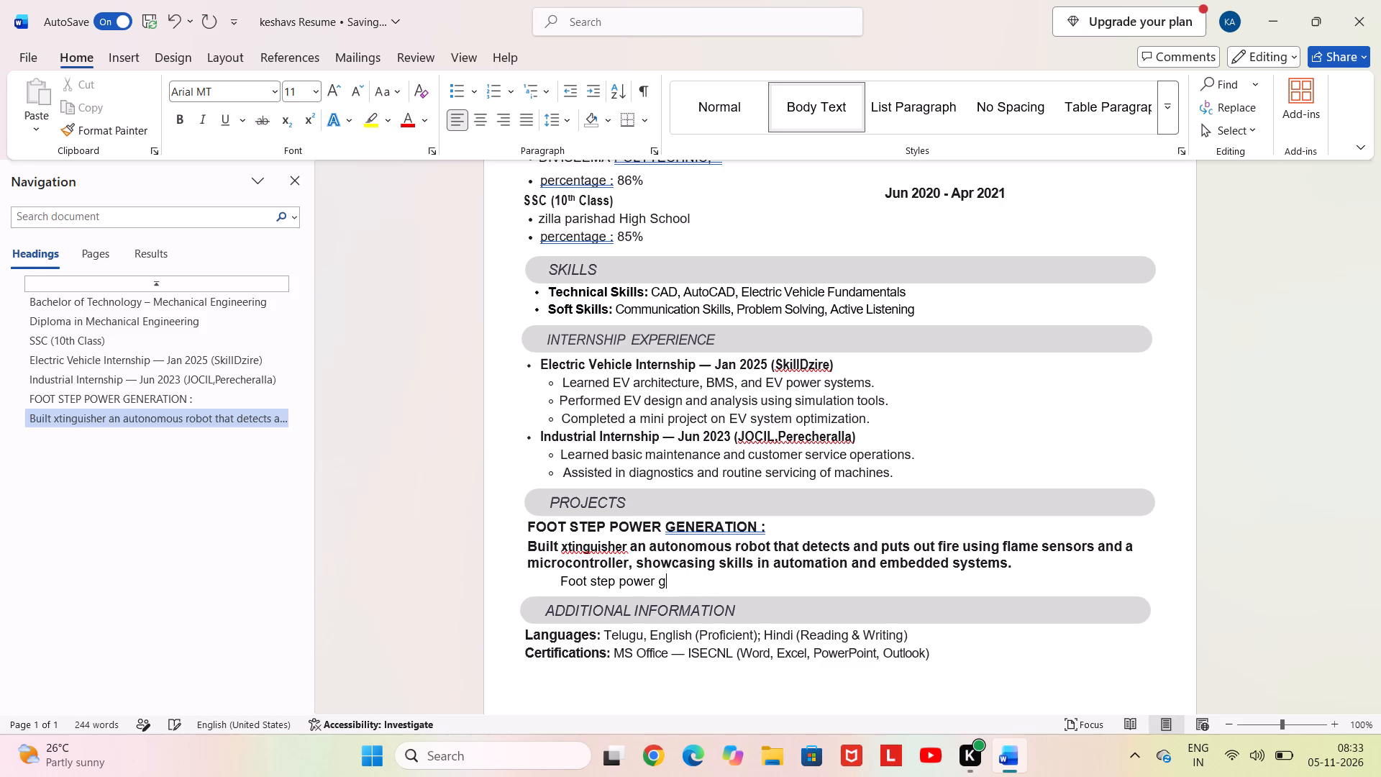
key("BackSpace")
key("BackSpace")
key("BackSpace")
key("BackSpace")
key("BackSpace")
key("BackSpace")
key("BackSpace")
key("BackSpace")
key("BackSpace")
key("BackSpace")
key("BackSpace")
key("BackSpace")
key("BackSpace")
key("BackSpace")
key("BackSpace")
key("BackSpace")
key("BackSpace")
key("BackSpace")
Delete the entire bold fire robot description under the "FOOT STEP POWER GENERATION :" heading, leaving an empty line.
key("BackSpace")
key("BackSpace")
key("BackSpace")
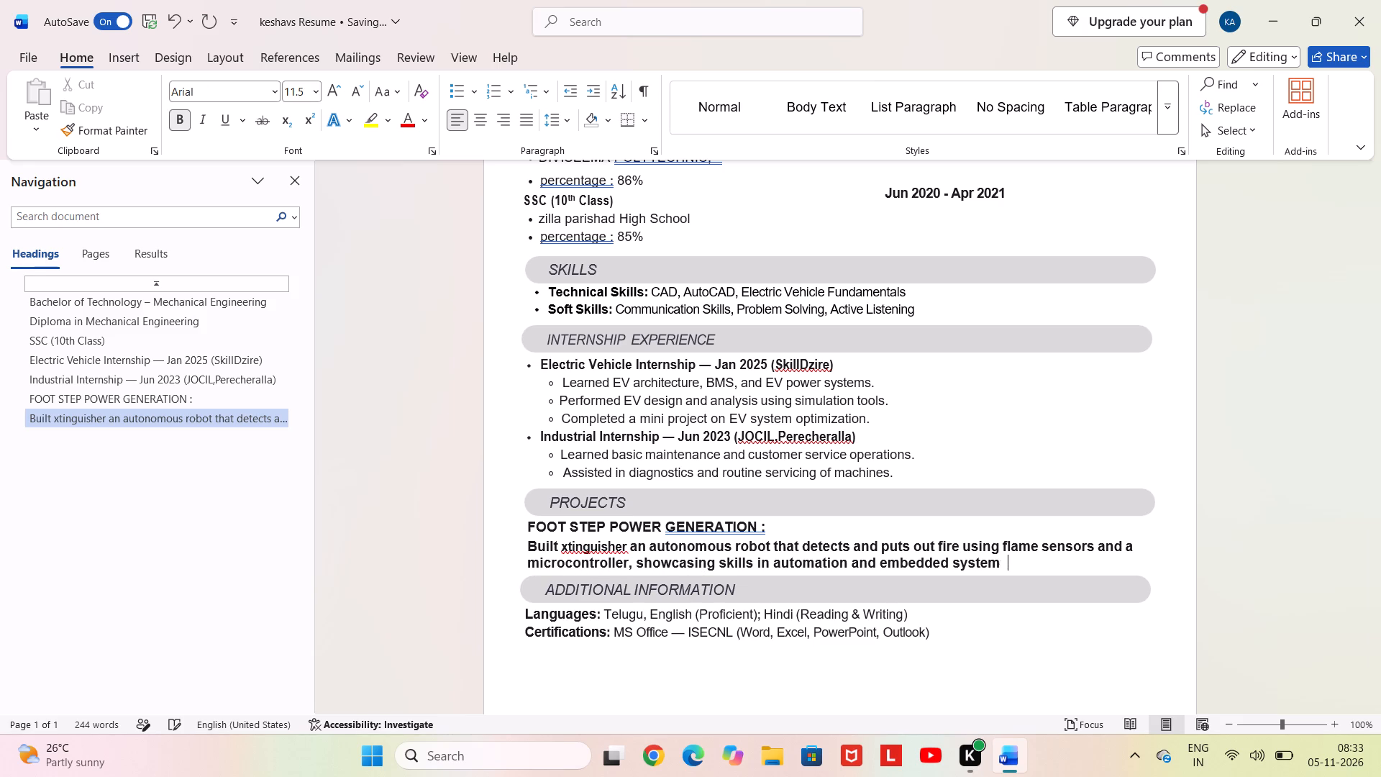
key("BackSpace")
key("BackSpace")
key("BackSpace")
key("BackSpace")
key("BackSpace")
key("BackSpace")
key("BackSpace")
key("BackSpace")
key("BackSpace")
key("BackSpace")
key("BackSpace")
key("BackSpace")
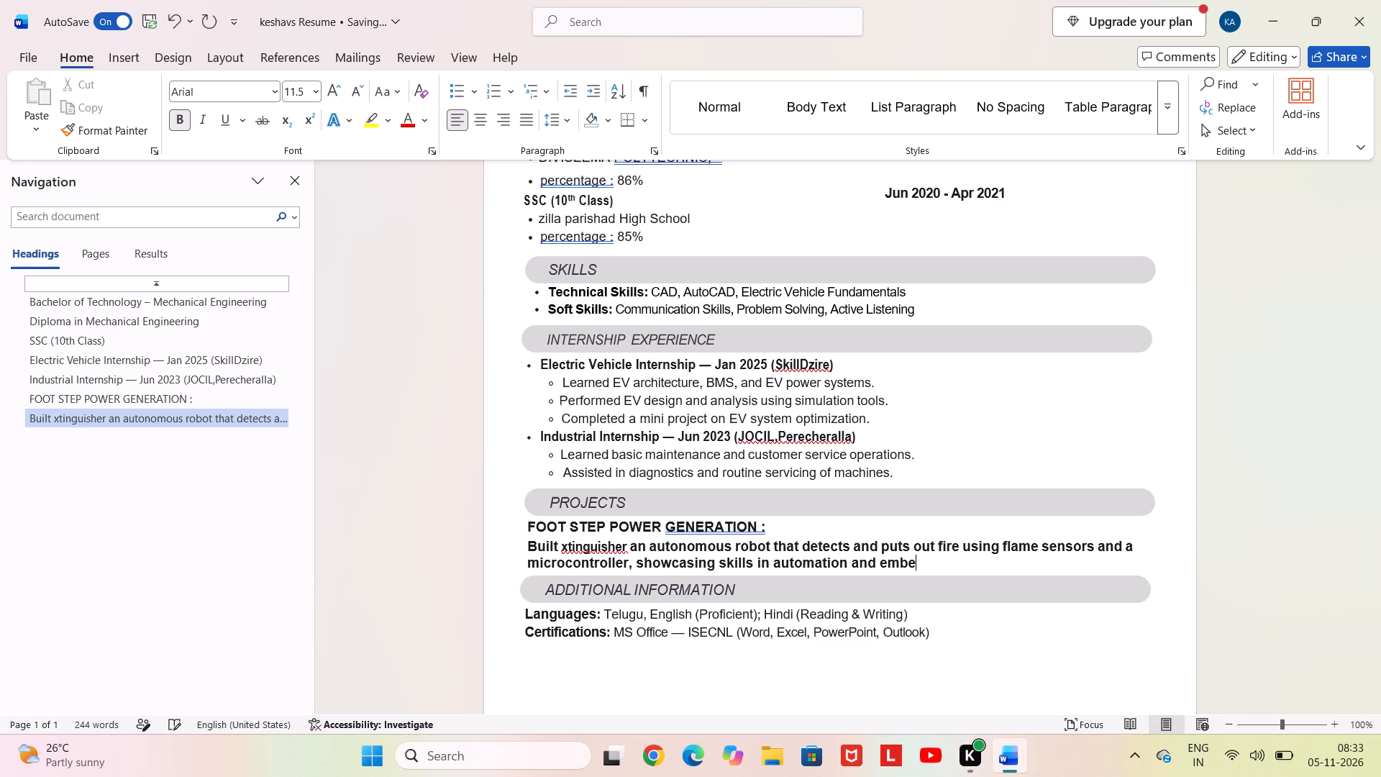
key("BackSpace")
key("BackSpace")
key("BackSpace")
key("BackSpace")
key("BackSpace")
key("BackSpace")
key("BackSpace")
key("BackSpace")
key("BackSpace")
key("BackSpace")
key("BackSpace")
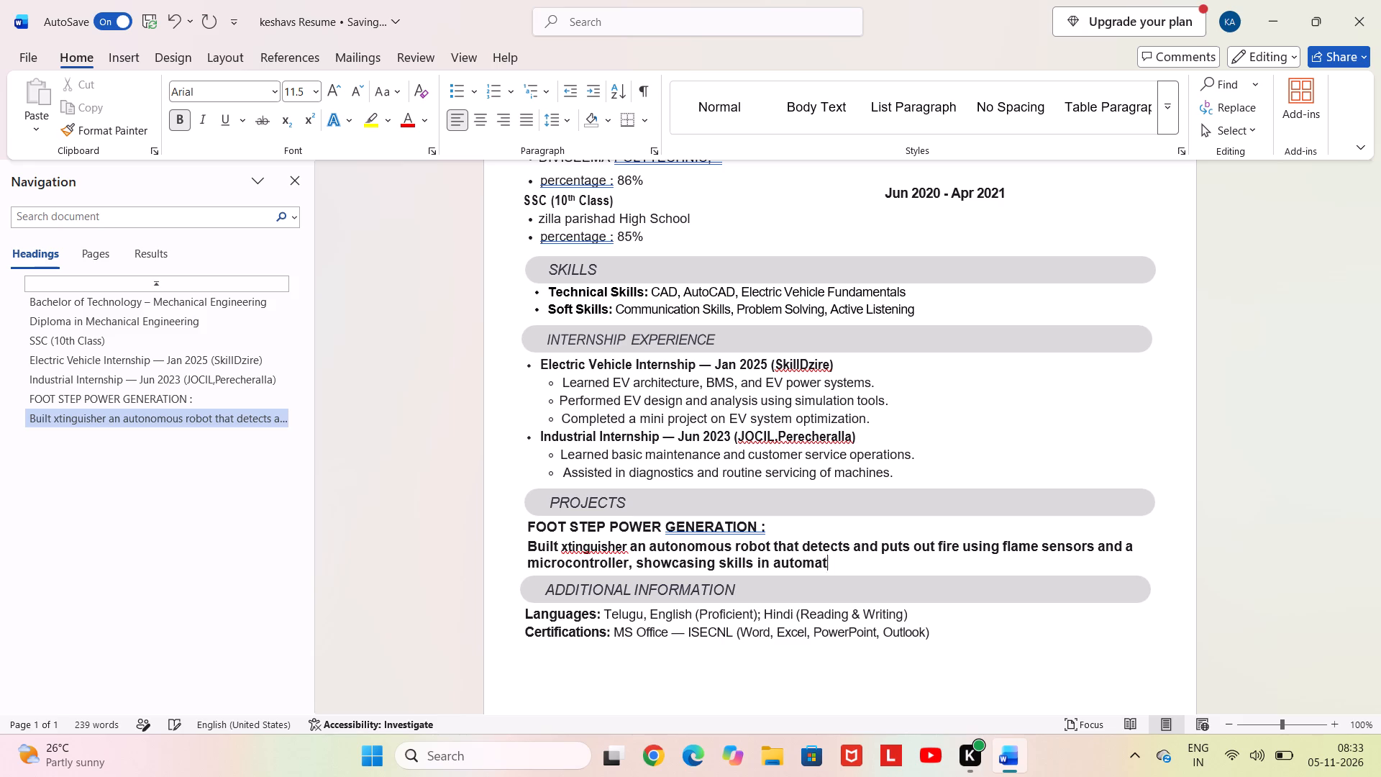
key("BackSpace")
key("BackSpace")
key("BackSpace")
key("BackSpace")
key("BackSpace")
key("BackSpace")
key("BackSpace")
key("BackSpace")
key("BackSpace")
key("BackSpace")
key("BackSpace")
key("BackSpace")
key("BackSpace")
key("BackSpace")
key("BackSpace")
key("BackSpace")
key("BackSpace")
key("BackSpace")
key("BackSpace")
key("BackSpace")
key("BackSpace")
key("BackSpace")
key("BackSpace")
key("BackSpace")
key("BackSpace")
key("BackSpace")
key("BackSpace")
key("BackSpace")
key("BackSpace")
key("BackSpace")
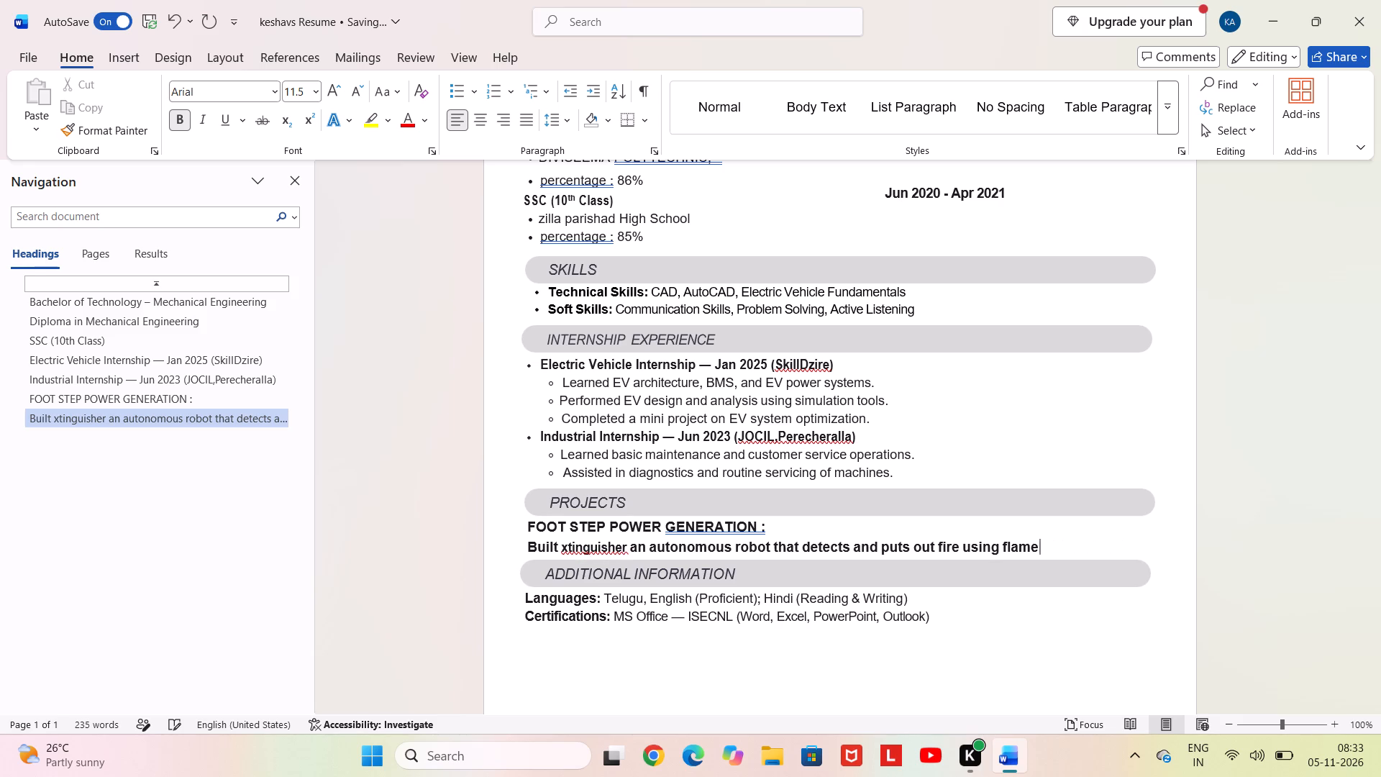
key("BackSpace")
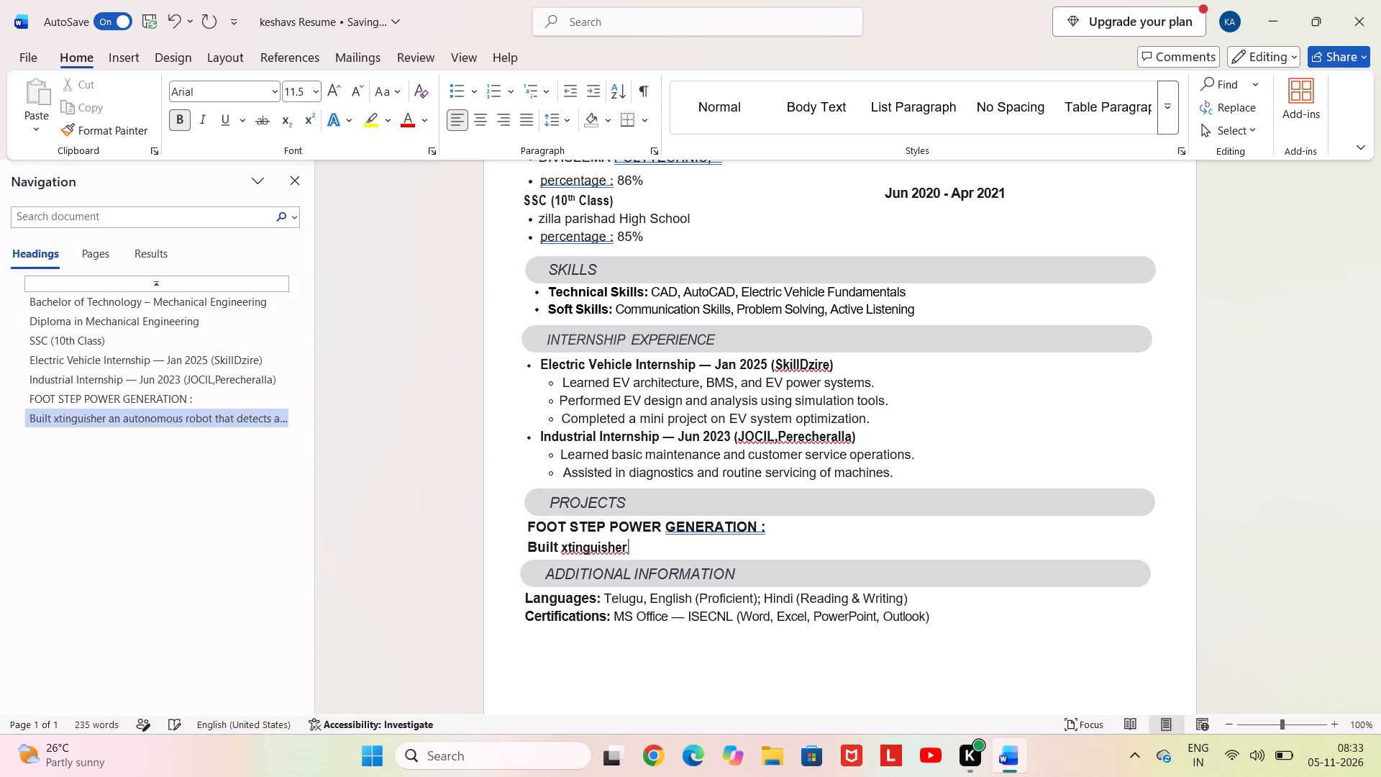
key("BackSpace")
key("BackSpace")
key("BackSpace")
key("BackSpace")
key("BackSpace")
key("BackSpace")
key("BackSpace")
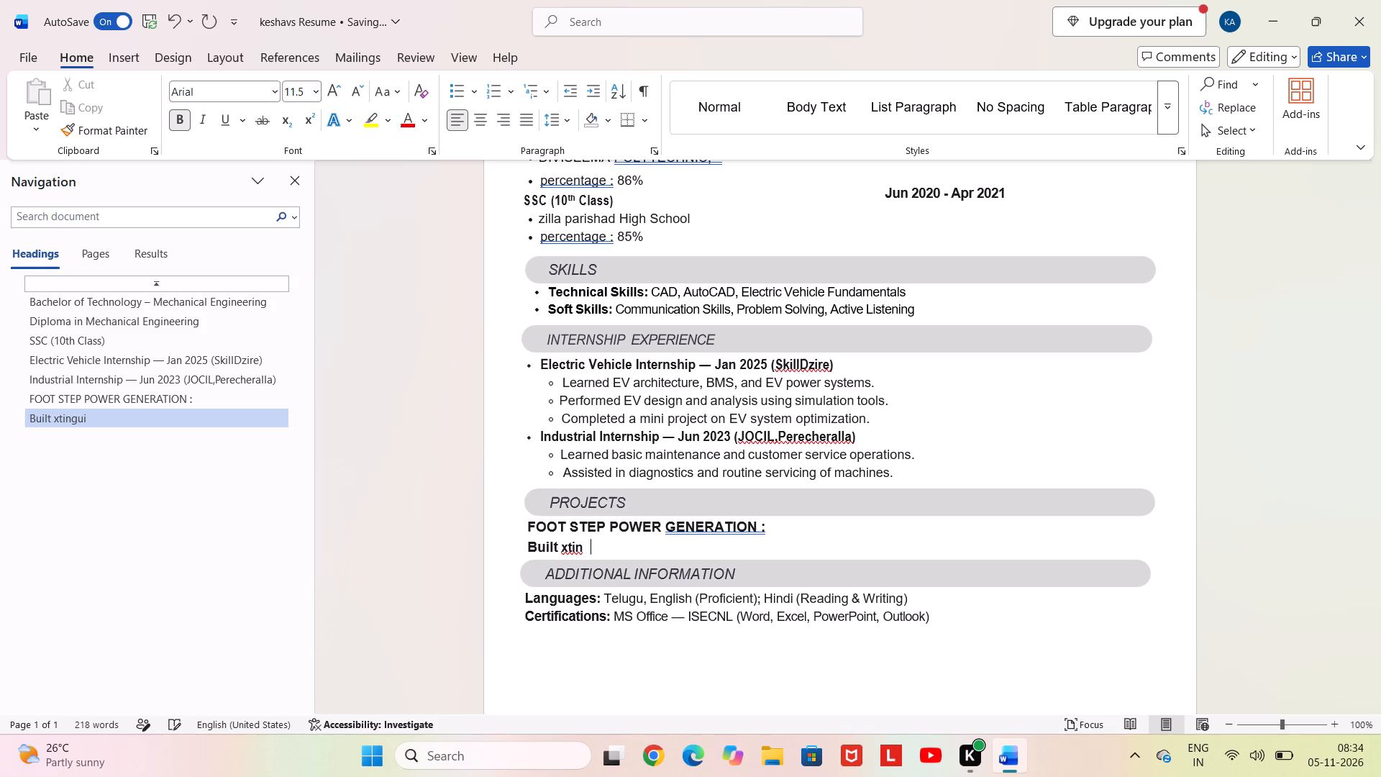
key("BackSpace")
key("BackSpace")
key("BackSpace")
key("BackSpace")
key("BackSpace")
key("BackSpace")
key("BackSpace")
key("BackSpace")
key("BackSpace")
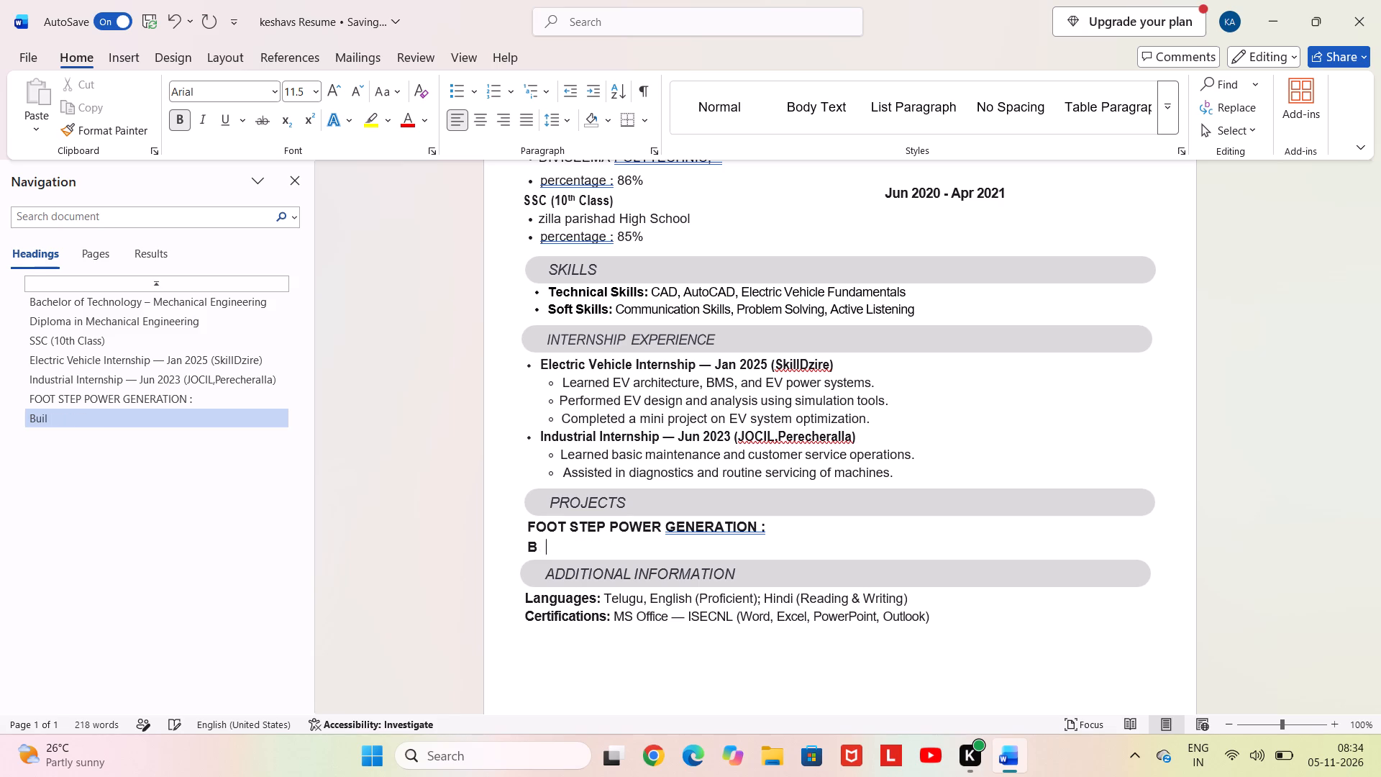
key("BackSpace")
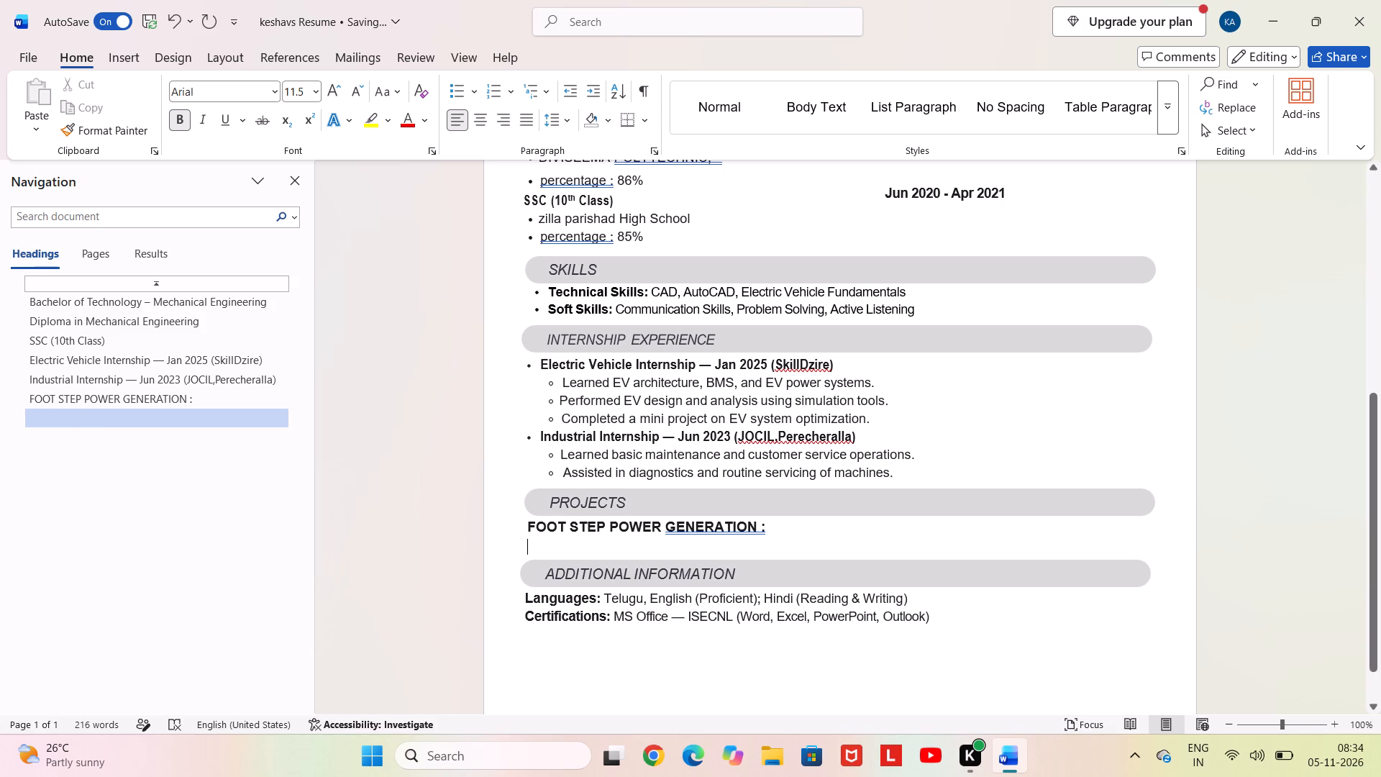
Place the text cursor on the empty line below the "FOOT STEP POWER GENERATION :" heading.
left_click(649, 235)
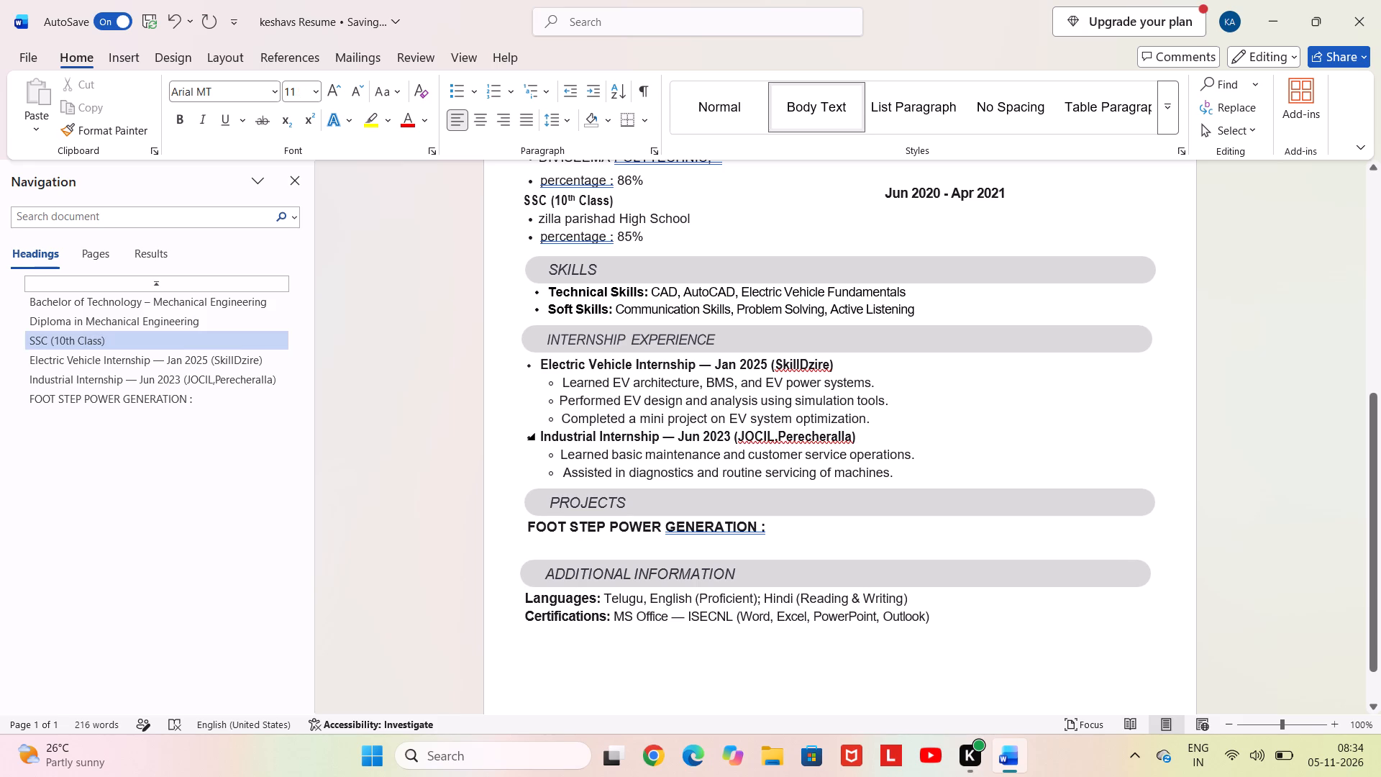
left_click(788, 541)
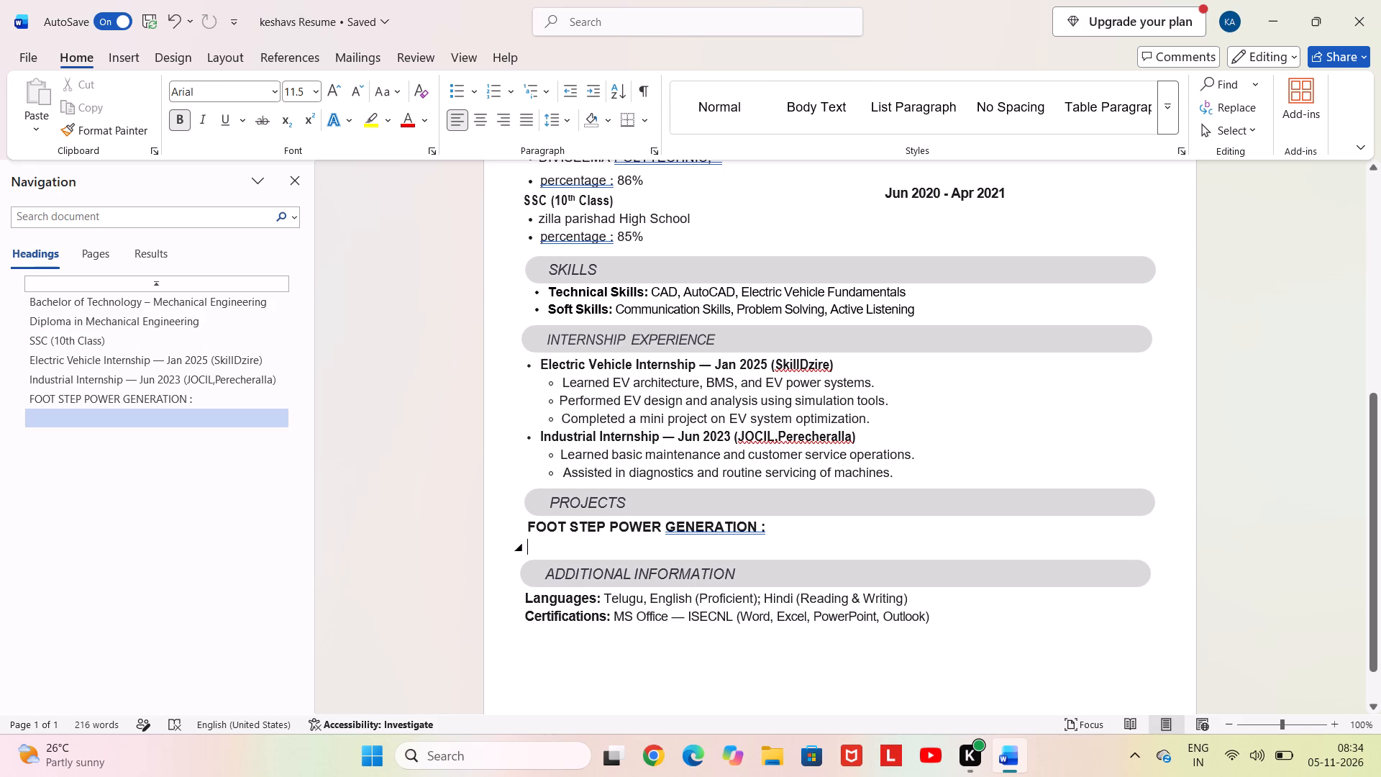
left_click(525, 542)
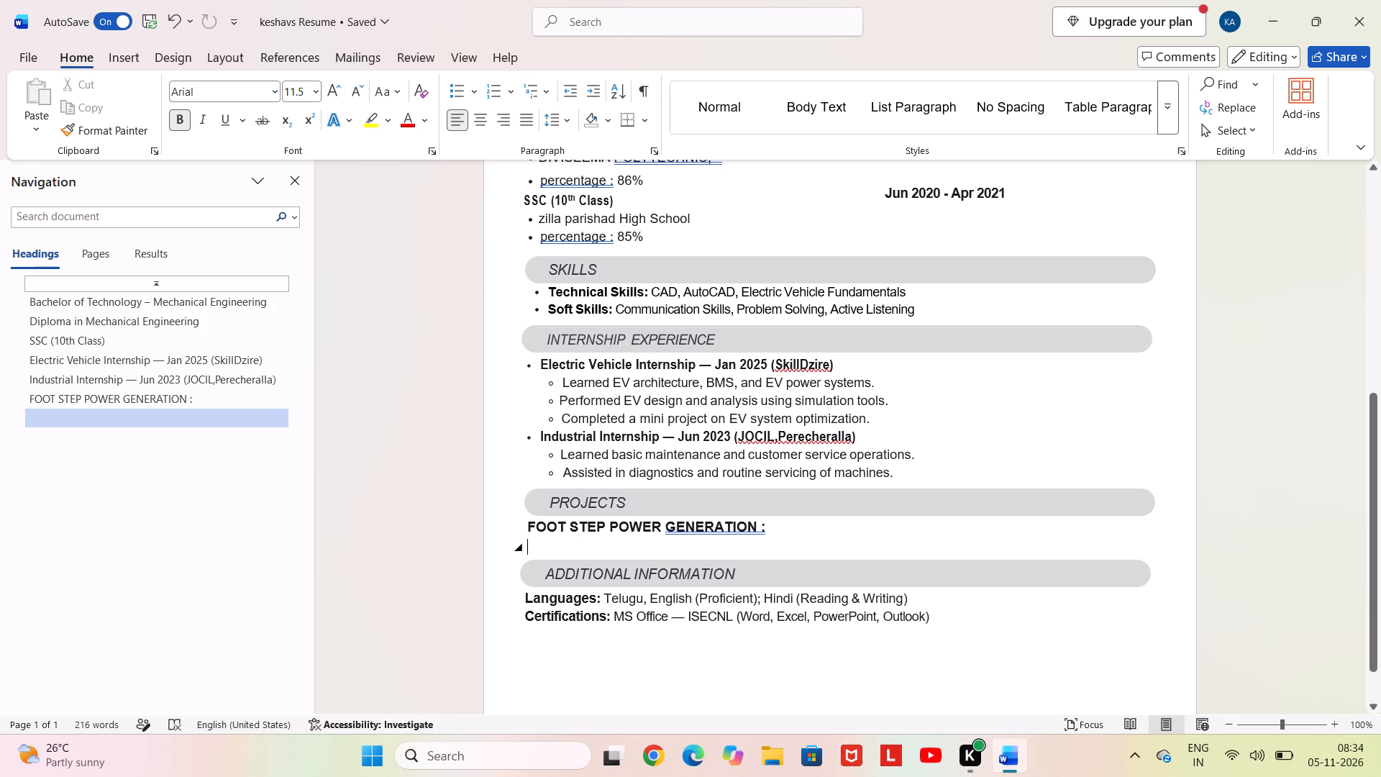
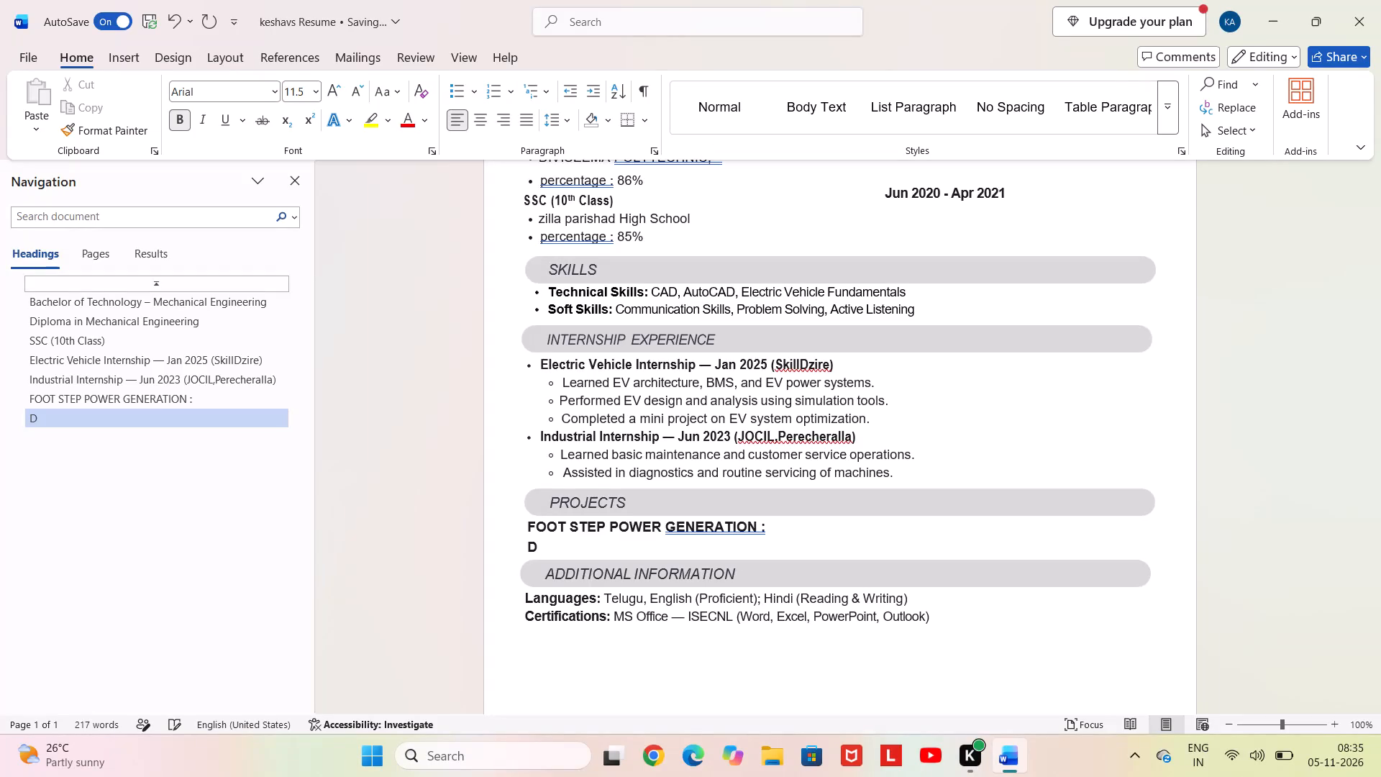
Clear the bold text started below the "FOOT STEP POWER GENERATION :" heading and apply the List Paragraph style to that line.
key("e")
key("BackSpace")
key("BackSpace")
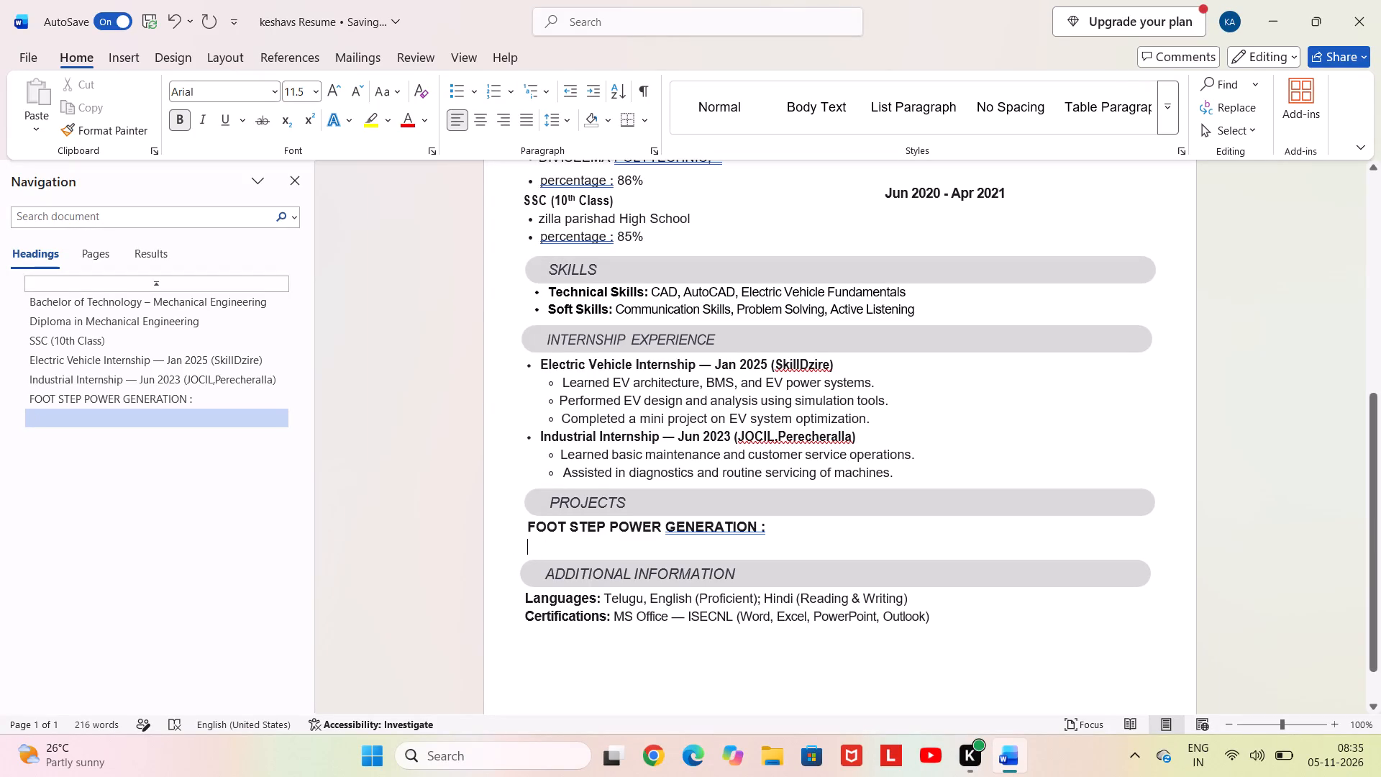
left_click(917, 123)
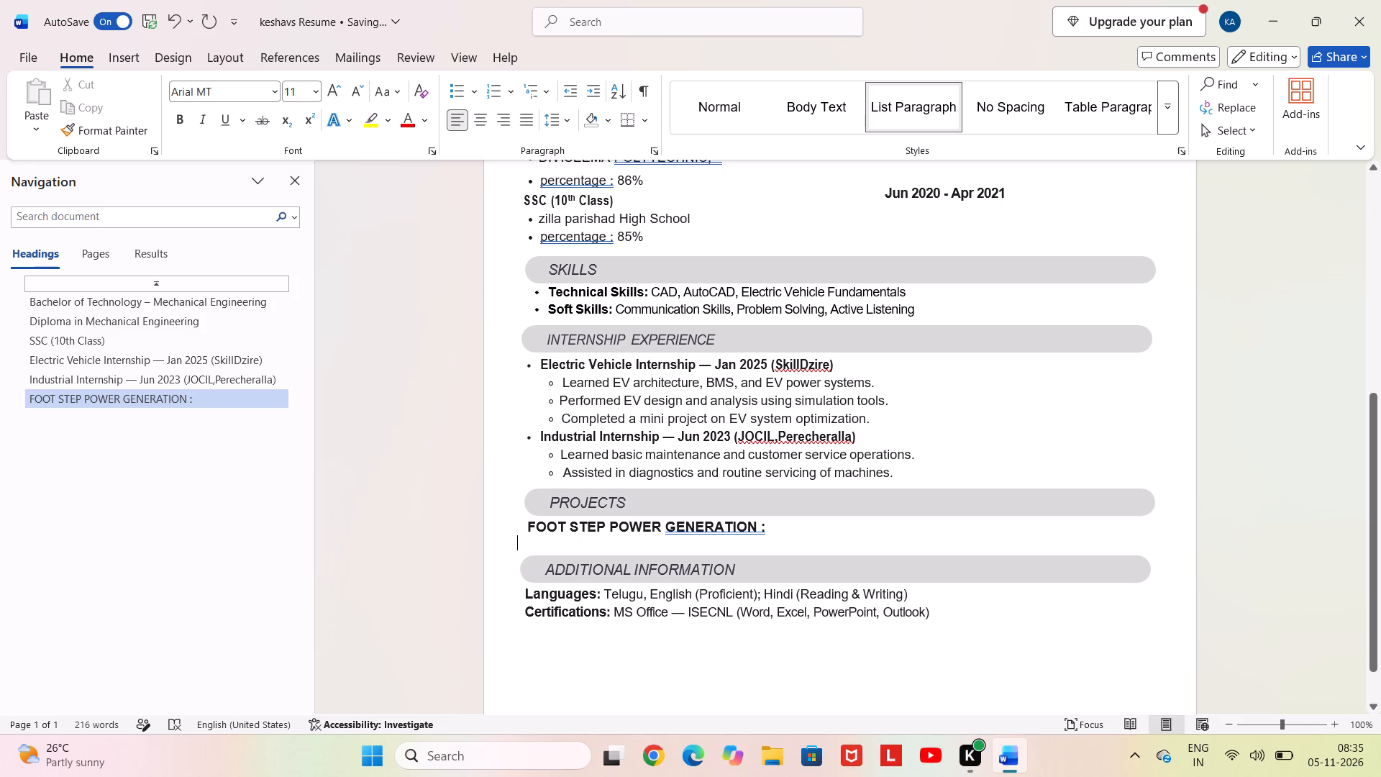
Write "Designed a system to convert mechanical energy into useful electrical energy." below the project heading and start a new line.
type("DE")
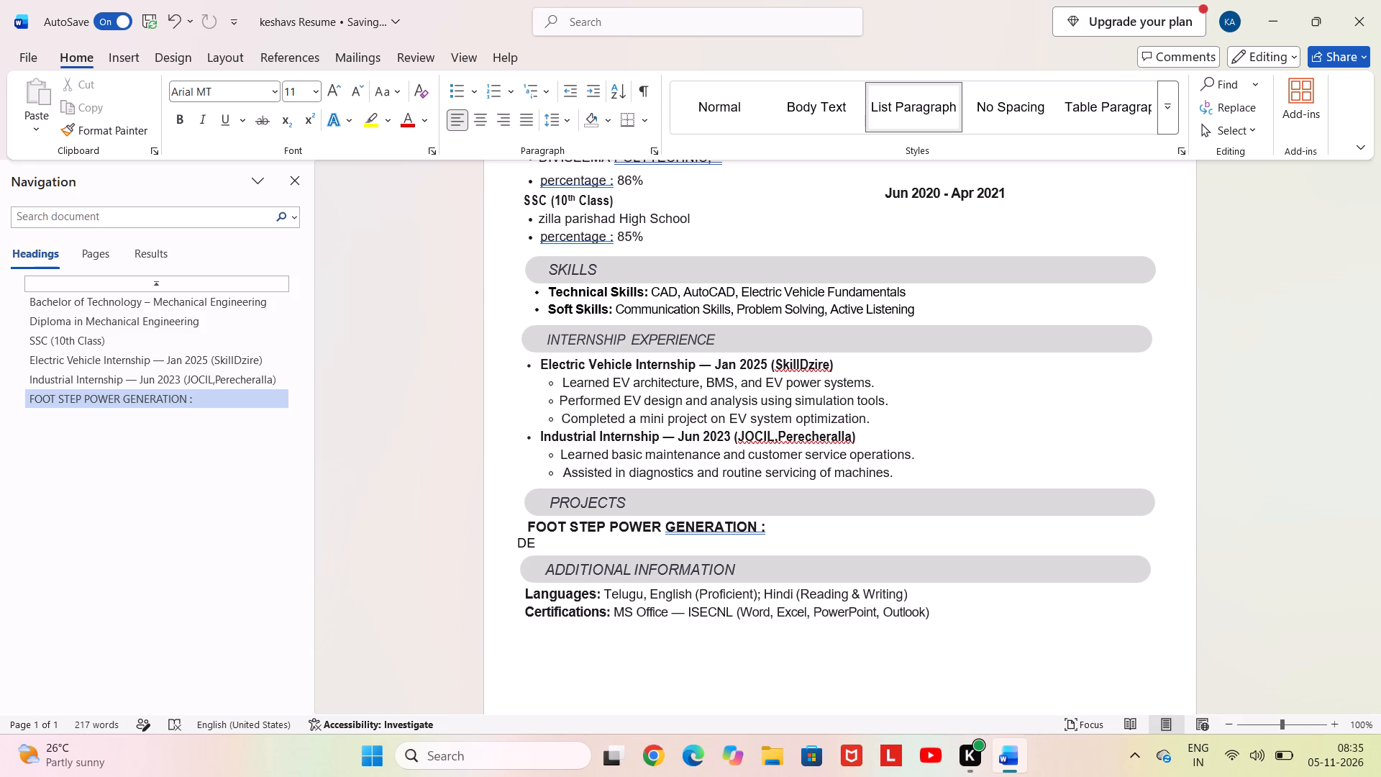
key("BackSpace")
type("esi")
type("gned")
key("space")
type("a sysyen")
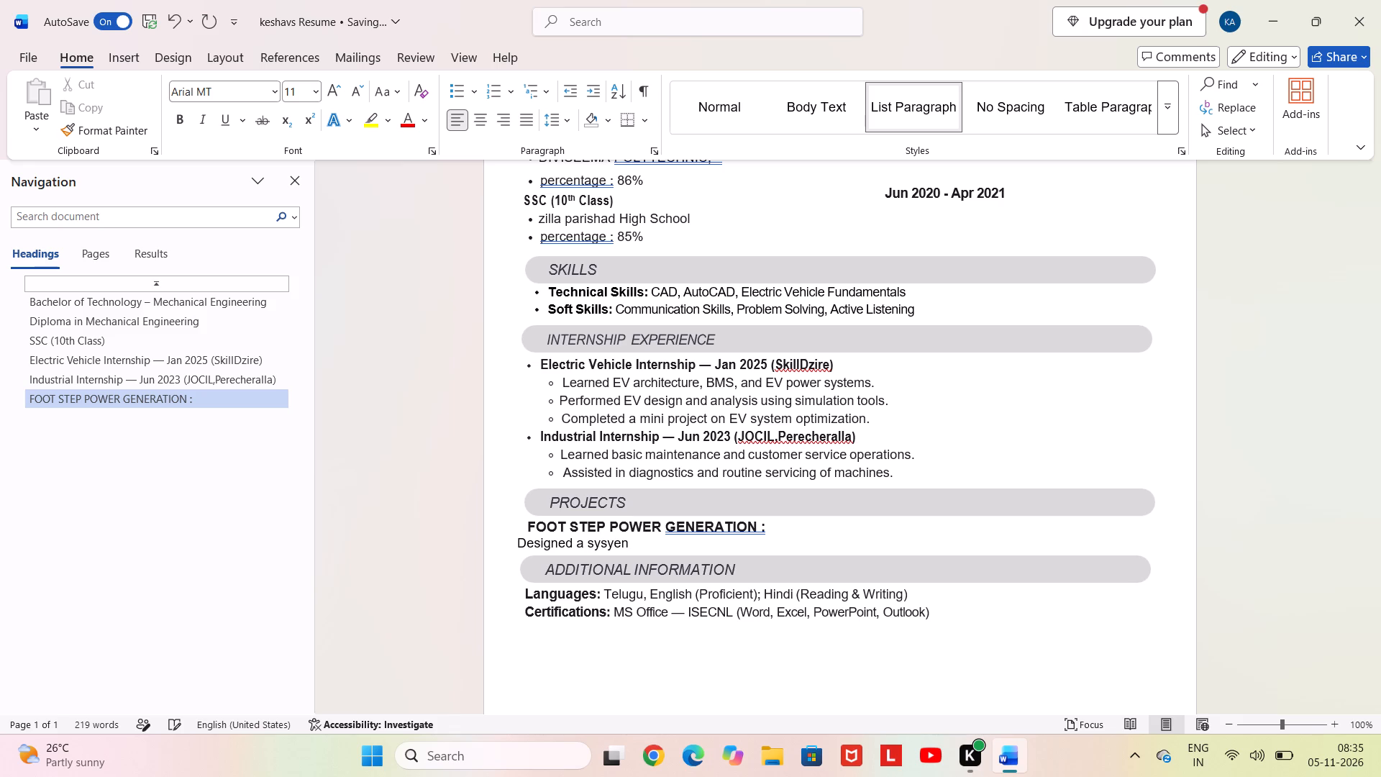
key("BackSpace")
key("BackSpace")
key("BackSpace")
type("tem")
key("space")
type("to")
key("space")
type("convert")
key("space")
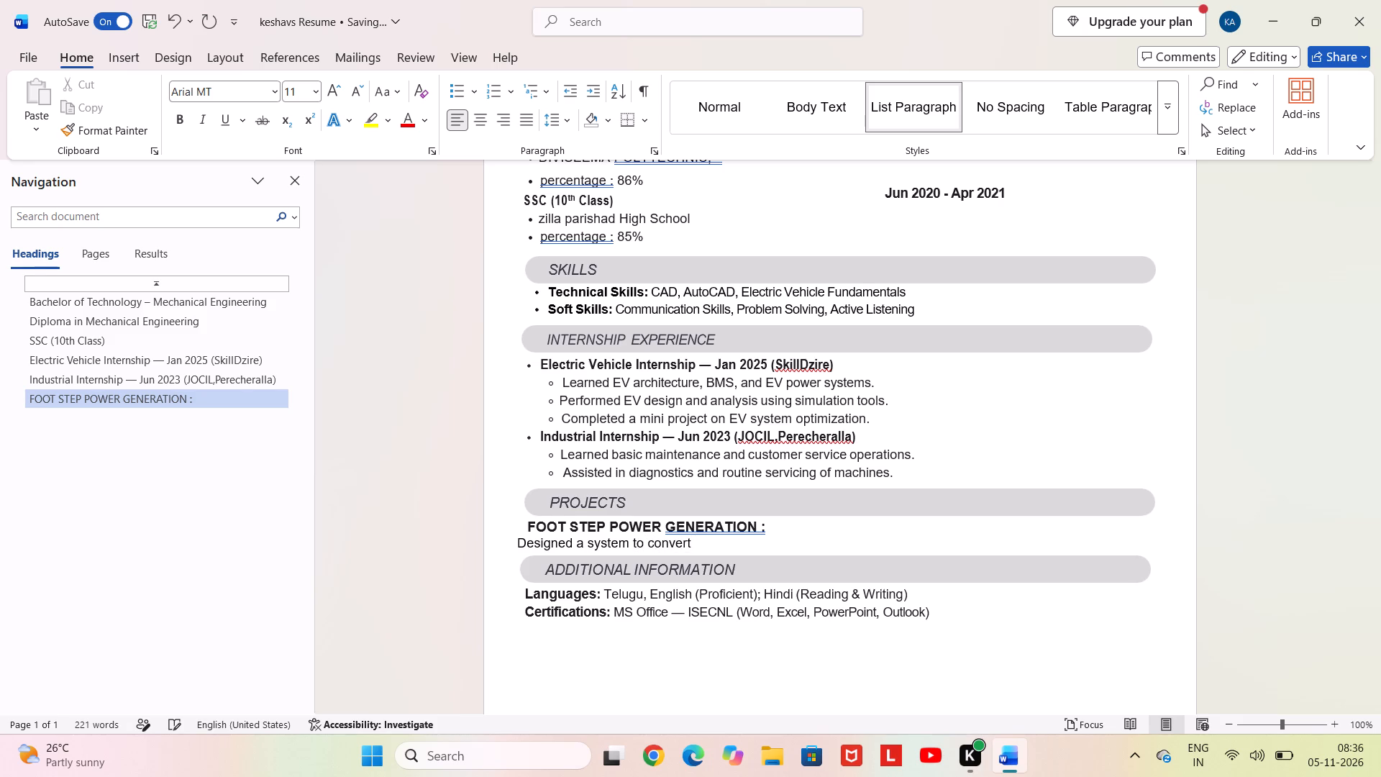
type("mechanical energy")
key("space")
type("into")
key("space")
type("usefu")
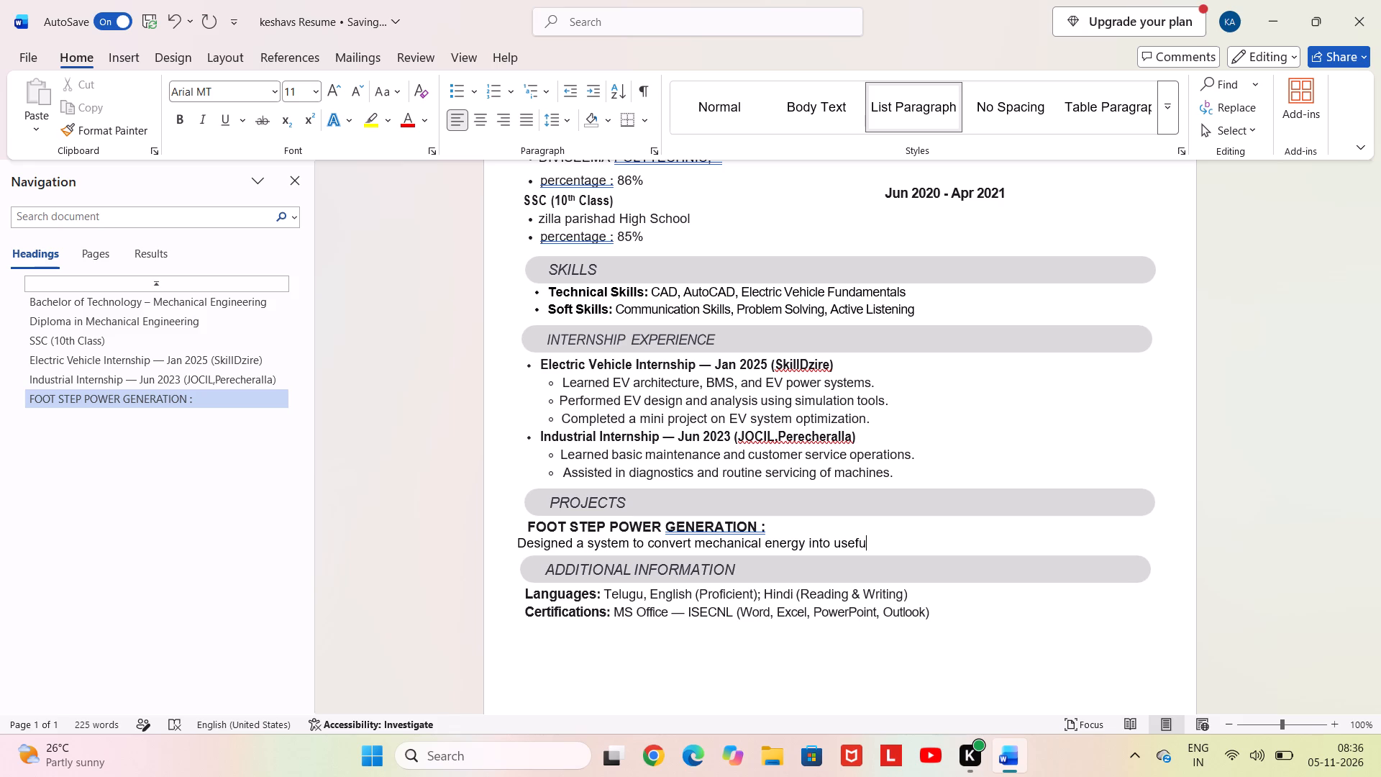
type("l electrical")
key("space")
type("energy")
key("period")
key("Return")
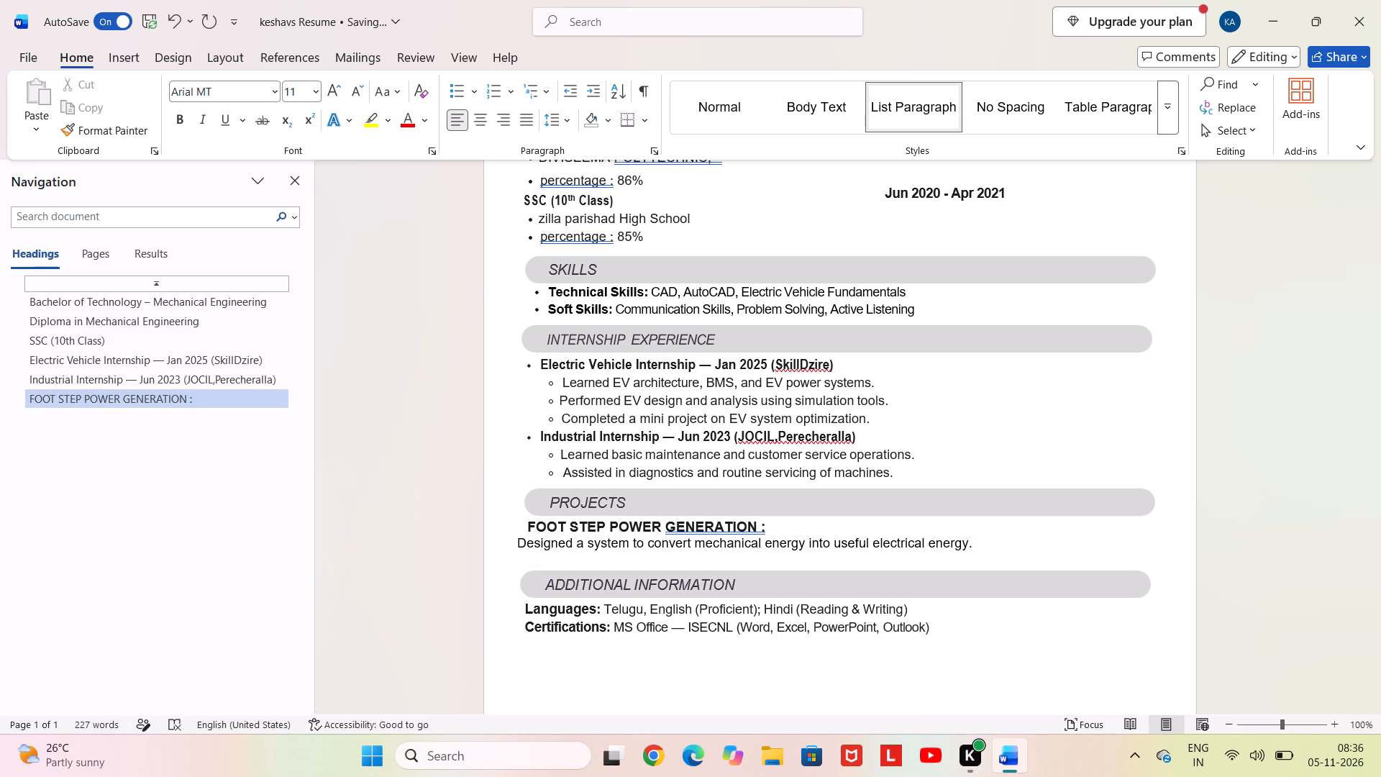
Write a second description line: "The Rack and Pinion mechanism is used to convert reciprocating motion to rotary motion".
key("i")
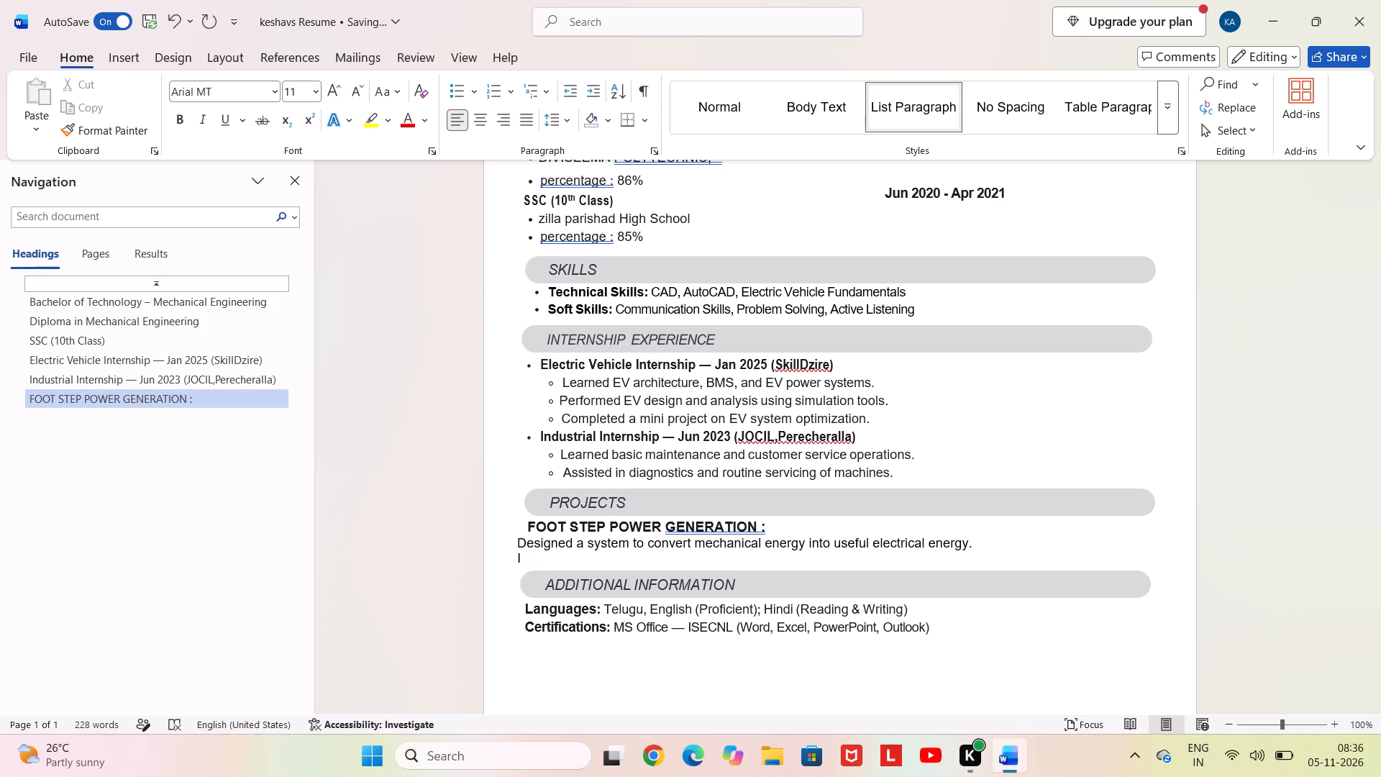
key("BackSpace")
key("t")
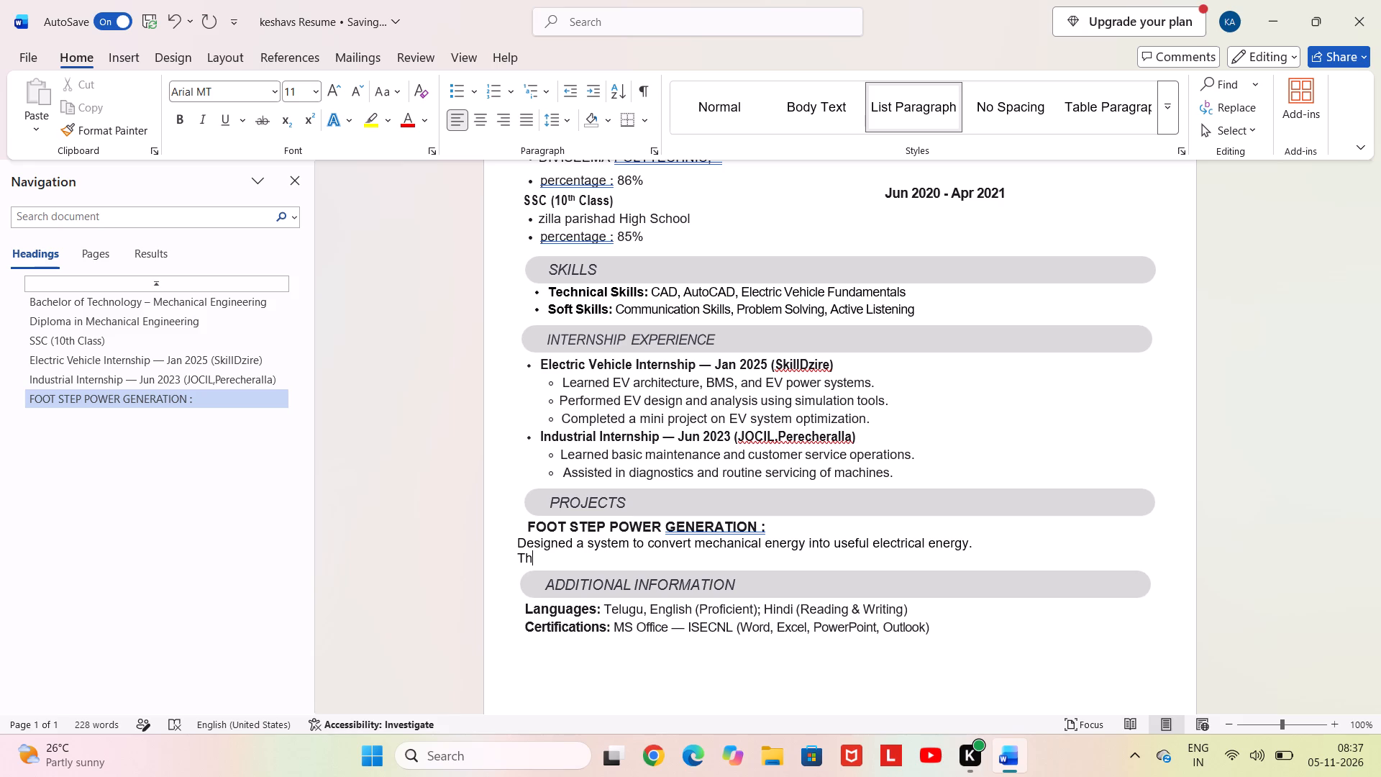
key("e")
key("space")
key("r")
key("BackSpace")
type("ack and")
key("space")
type("inion mech")
type("anism")
key("space")
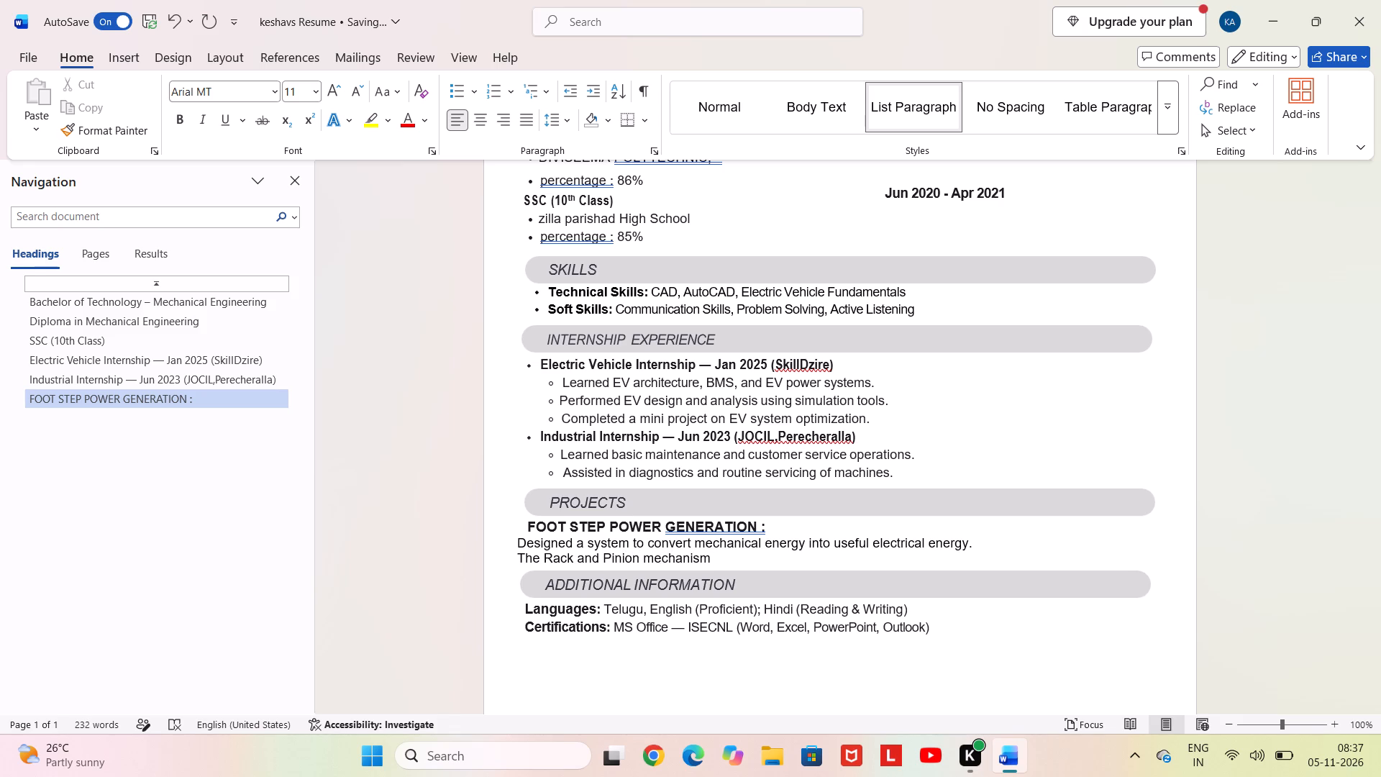
type("is ud")
key("equal")
key("BackSpace")
key("BackSpace")
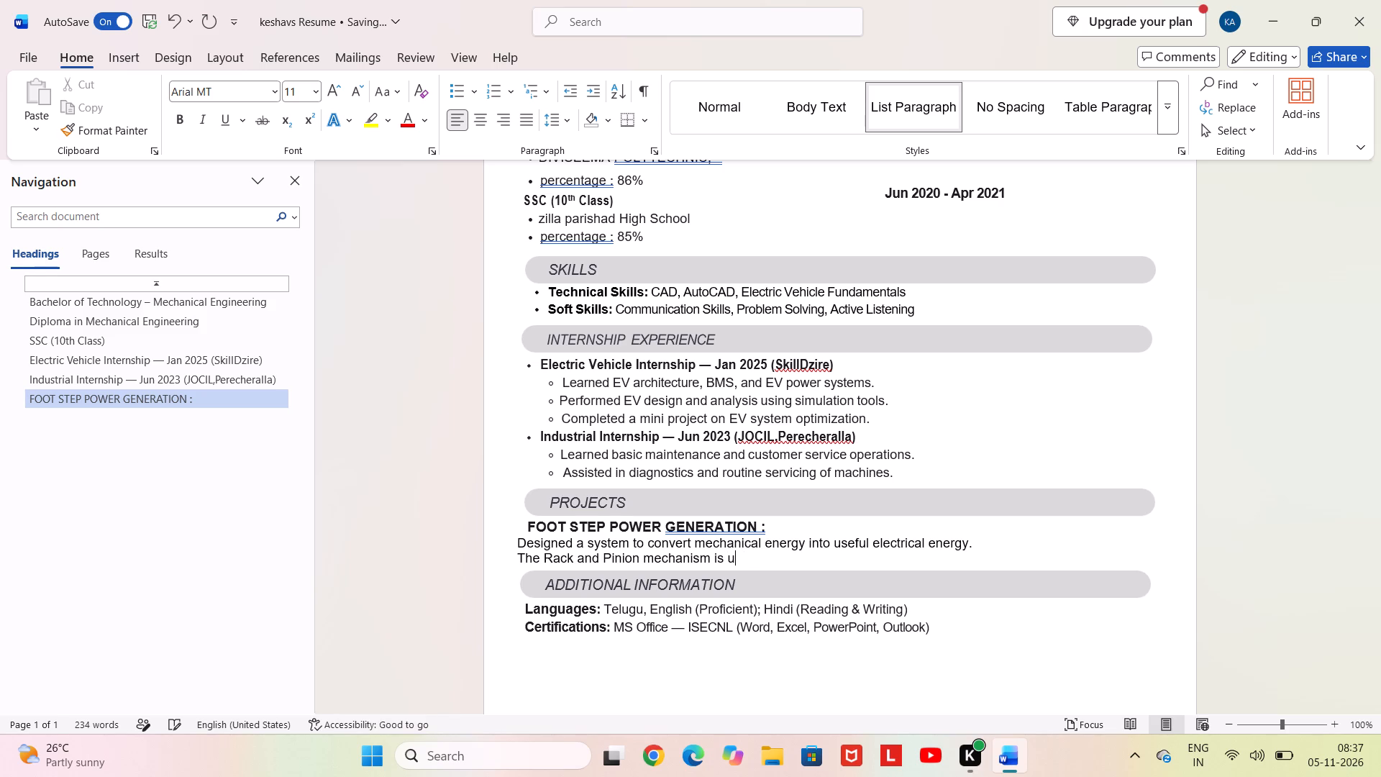
type("sed")
key("space")
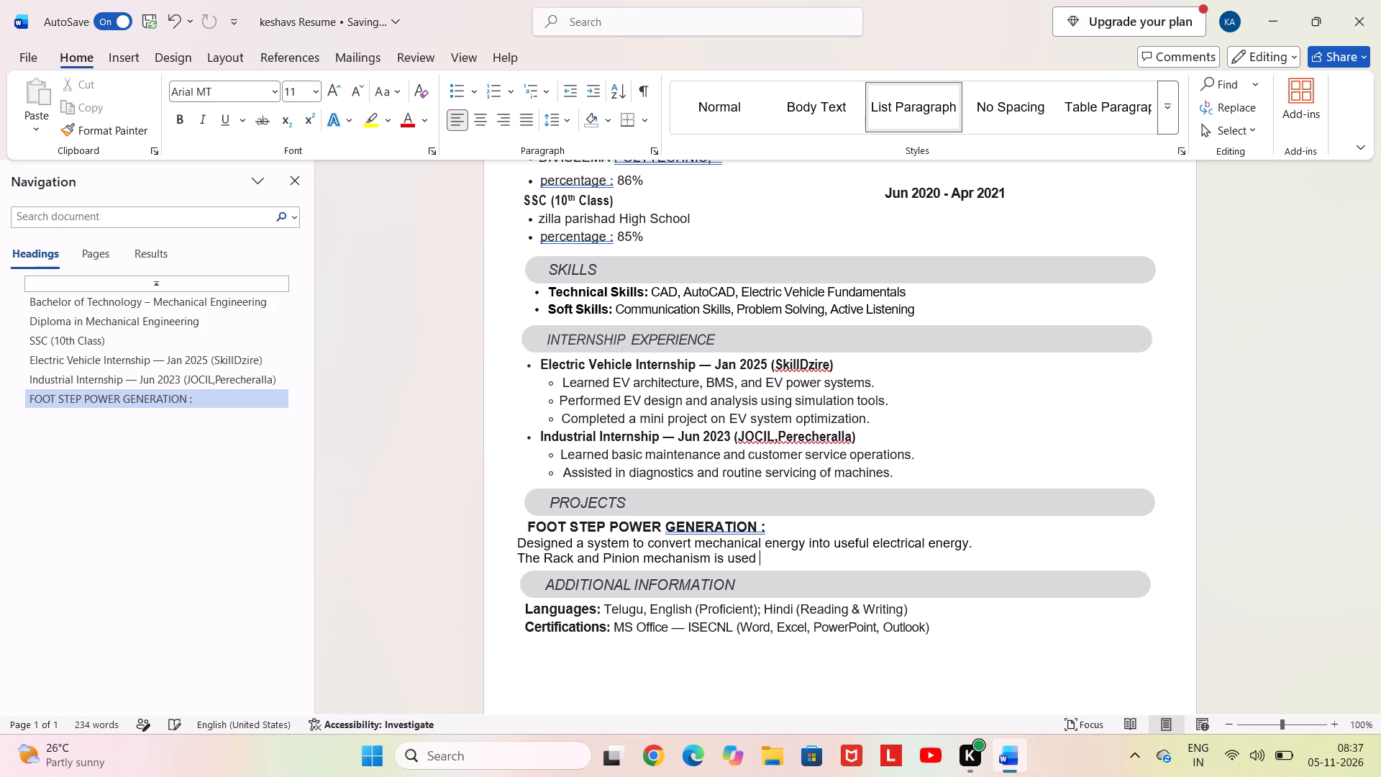
type("to")
key("space")
type("convert")
key("space")
type("rec")
type("iprocating")
key("space")
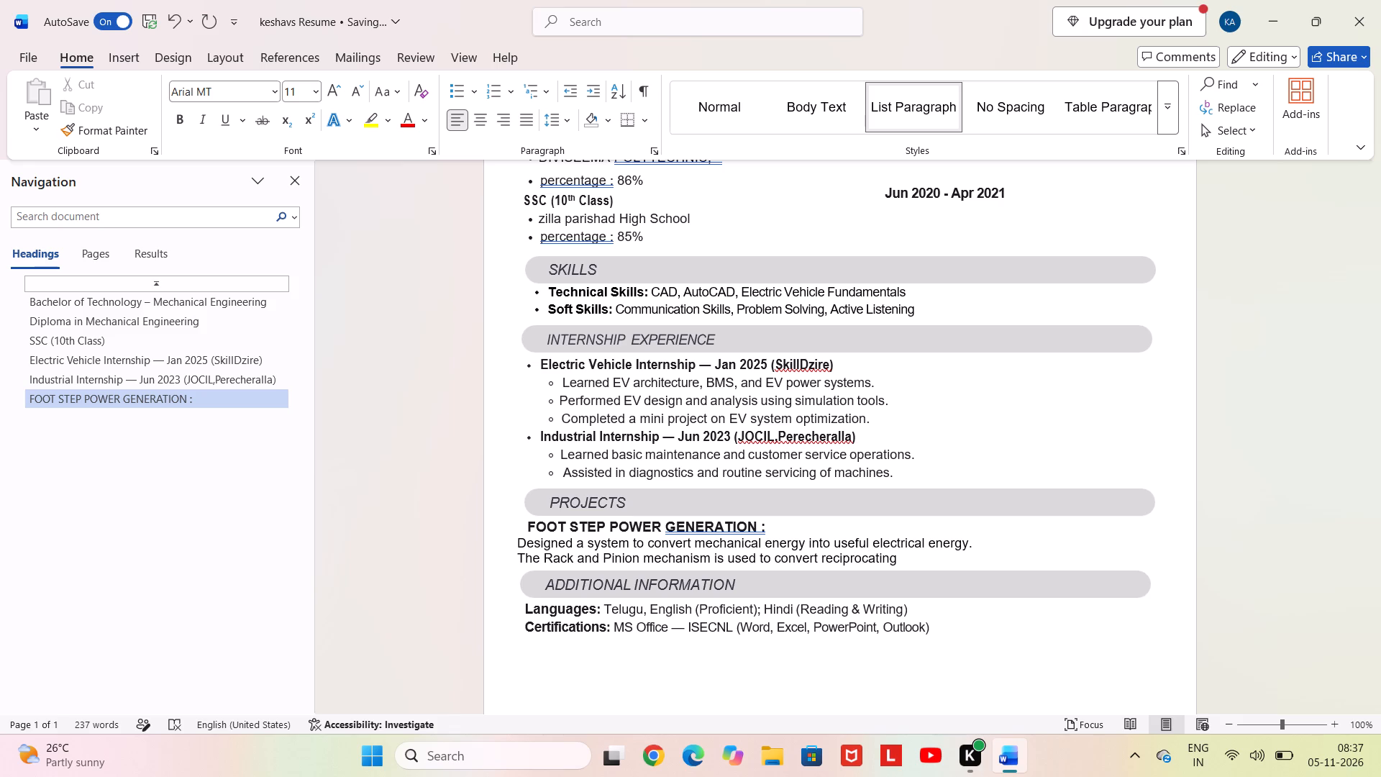
type("motion")
key("space")
type("to")
key("space")
type("rotary")
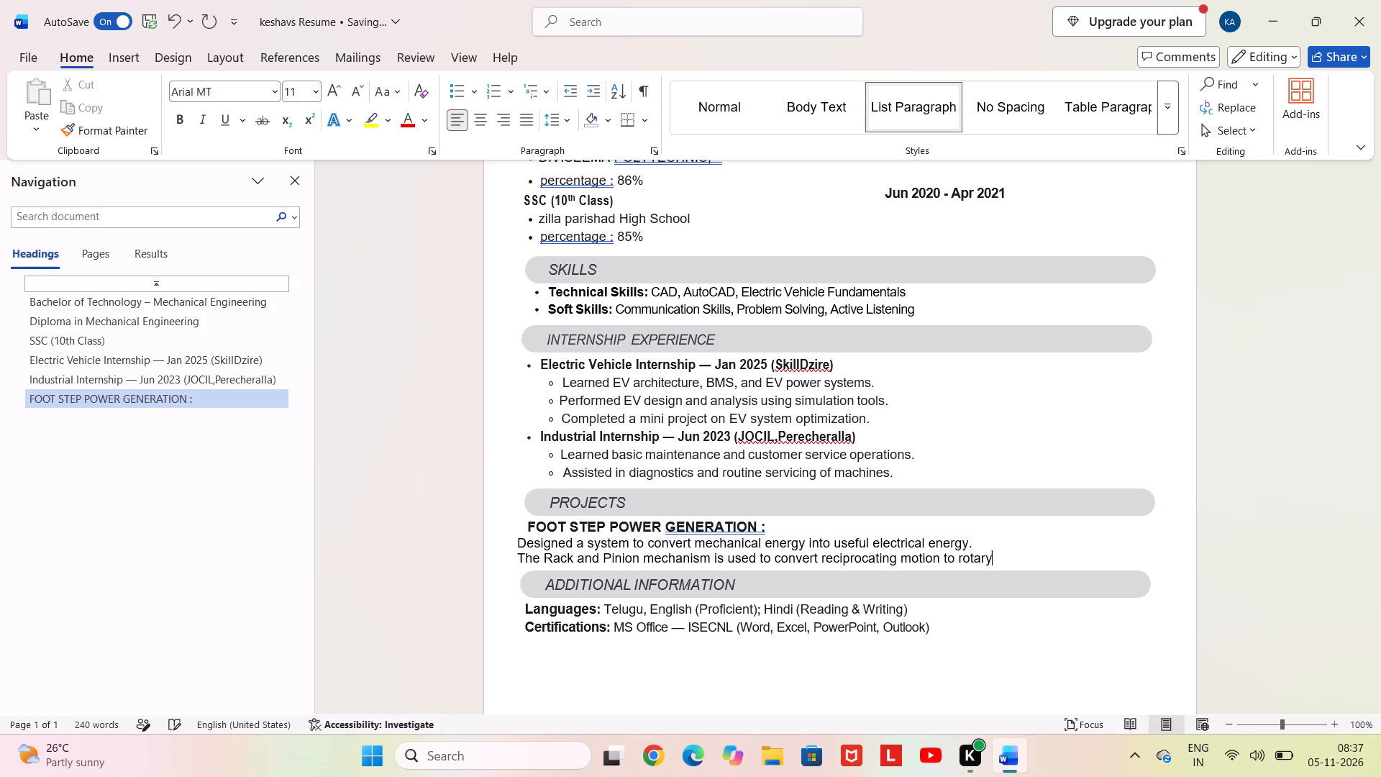
key("space")
key("comma")
key("BackSpace")
type("motion")
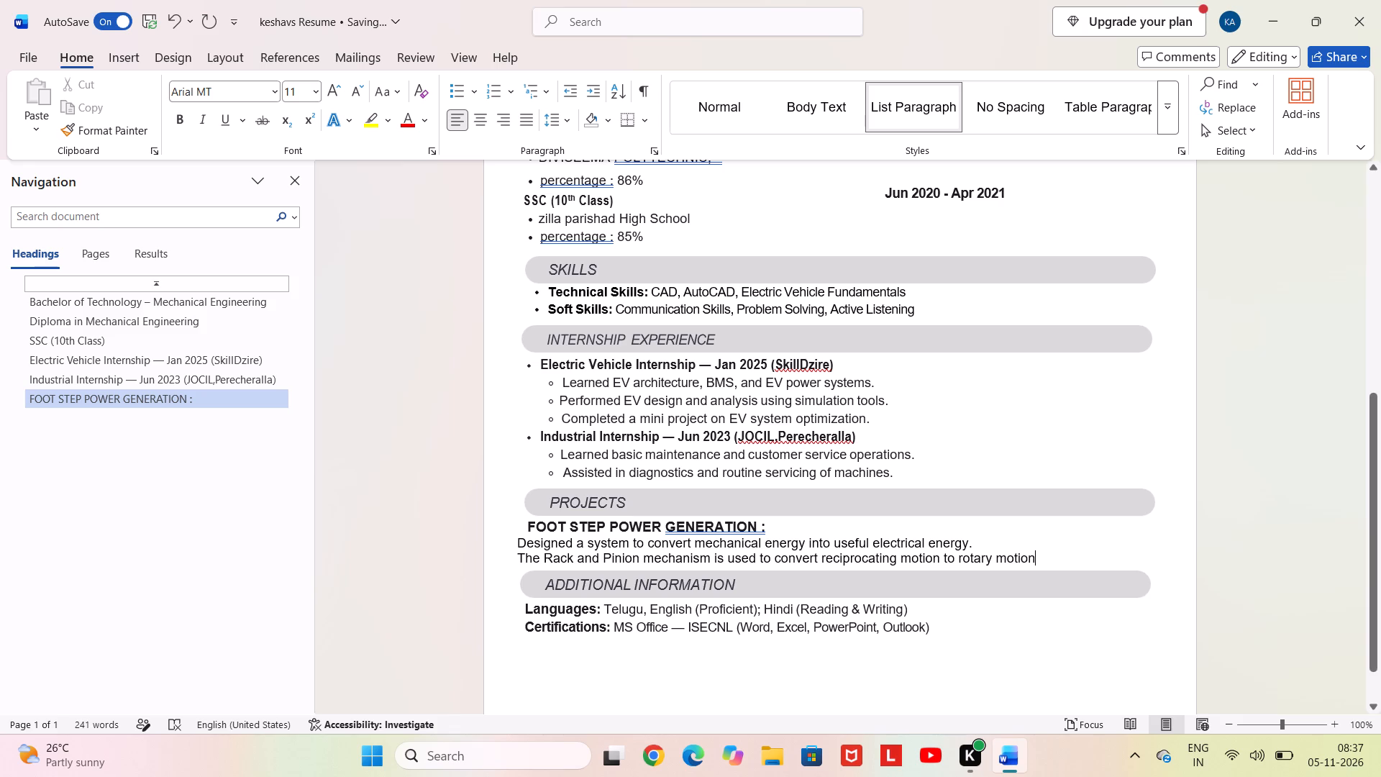
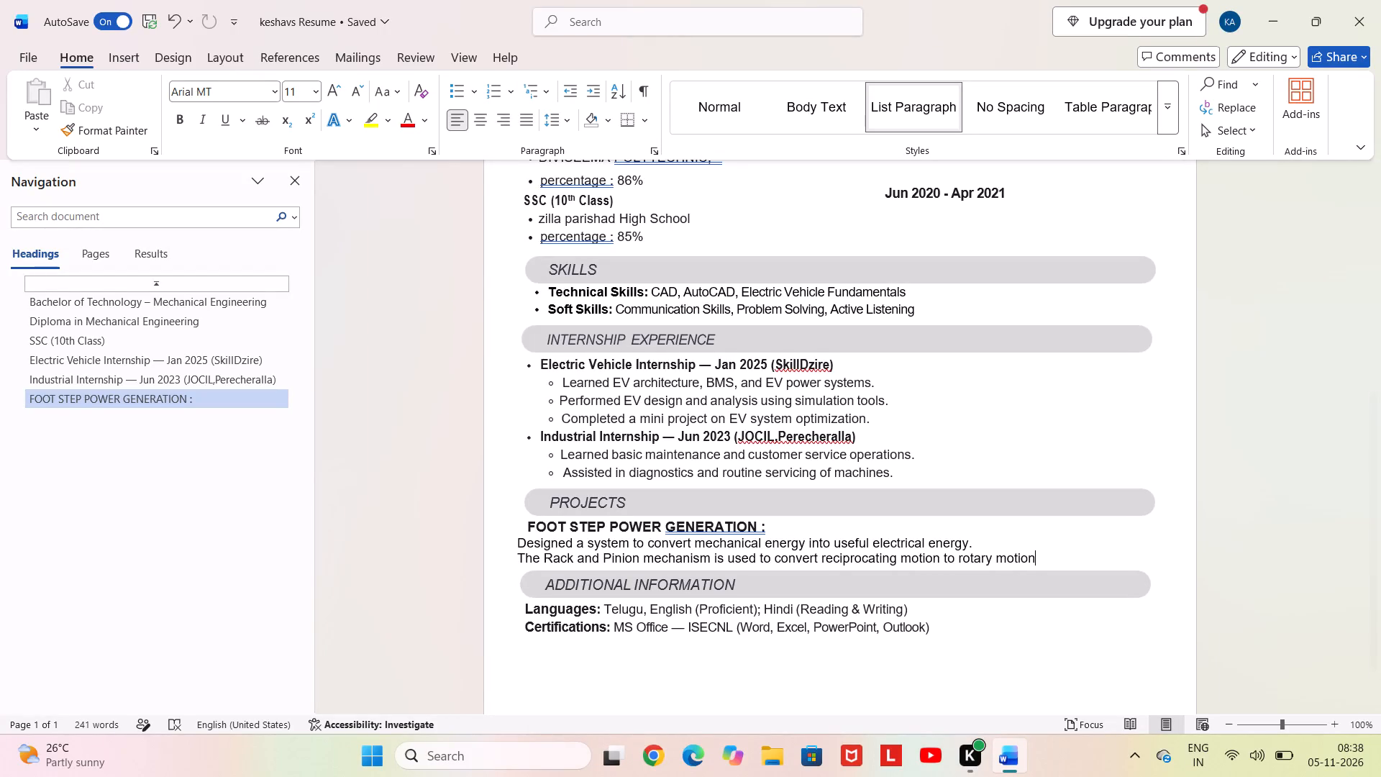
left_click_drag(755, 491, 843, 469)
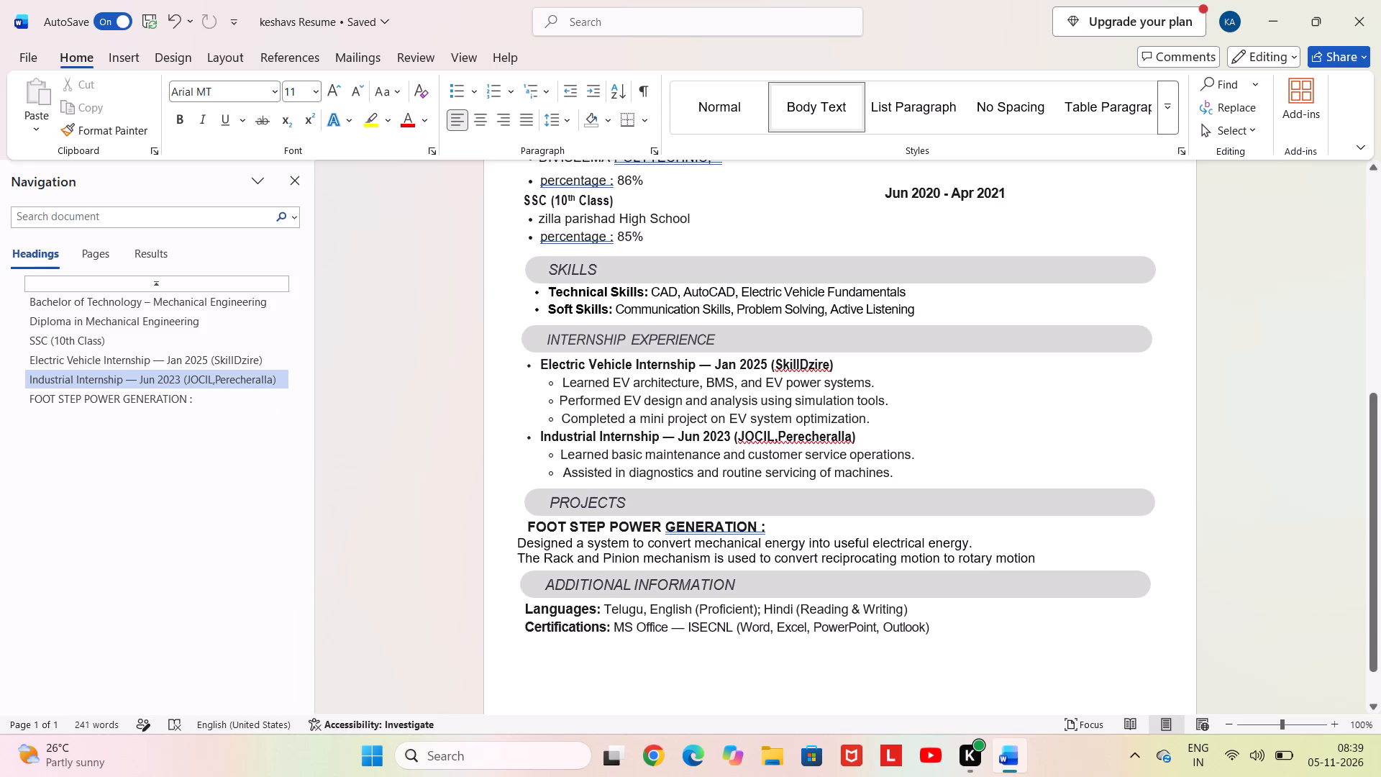
Remove "Excel" and its extra comma from the MS Office list in the Certifications line under ADDITIONAL INFORMATION.
scroll(711, 776, "down", 1)
left_click(806, 624)
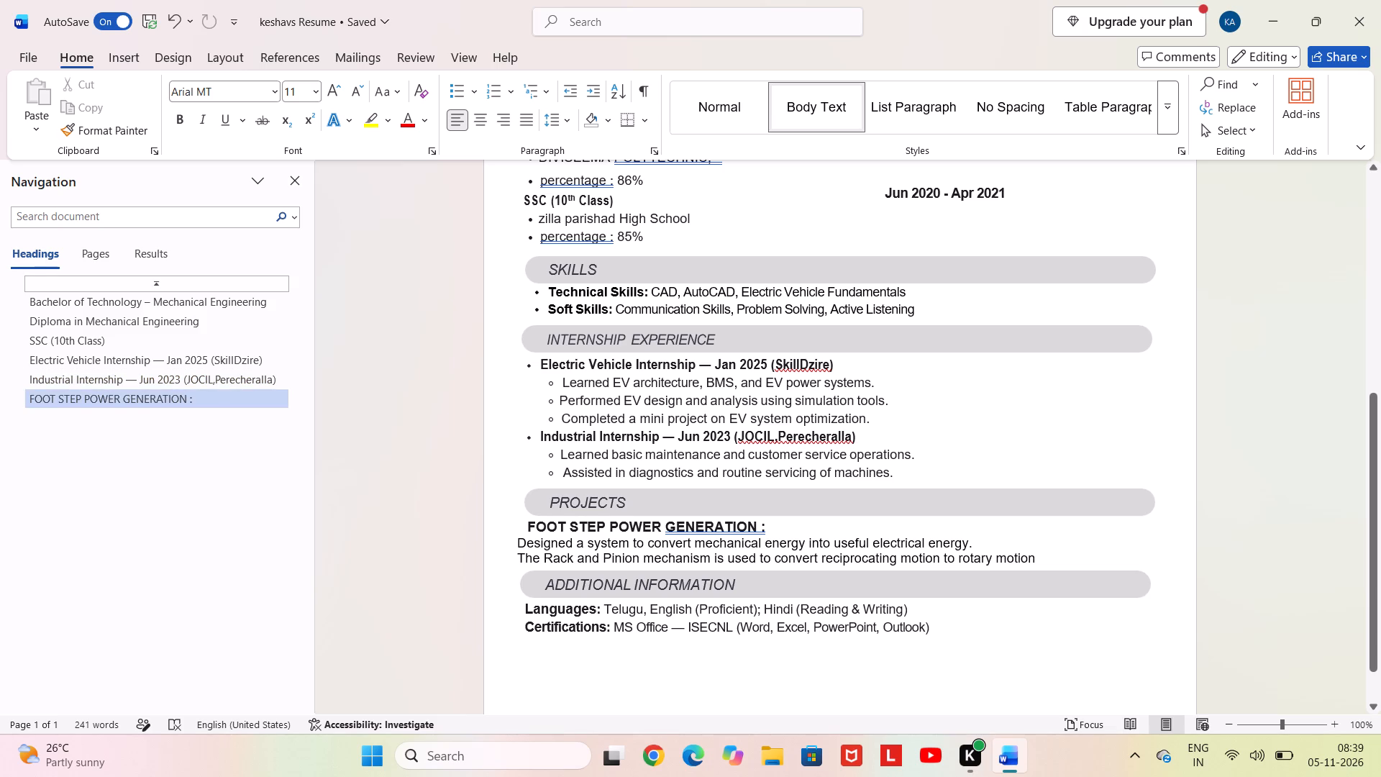
key("BackSpace")
key("BackSpace")
key("BackSpace")
key("BackSpace")
key("BackSpace")
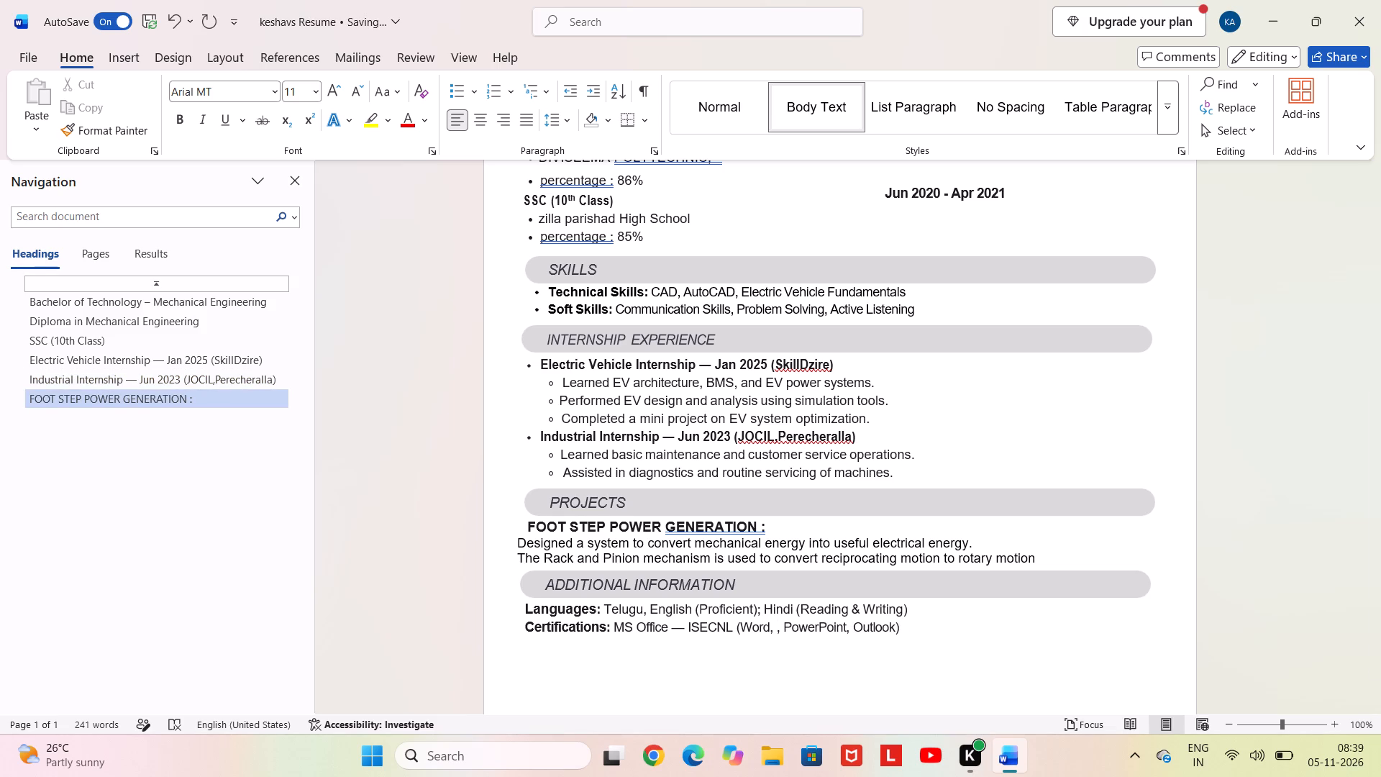
key("BackSpace")
key("BackSpace")
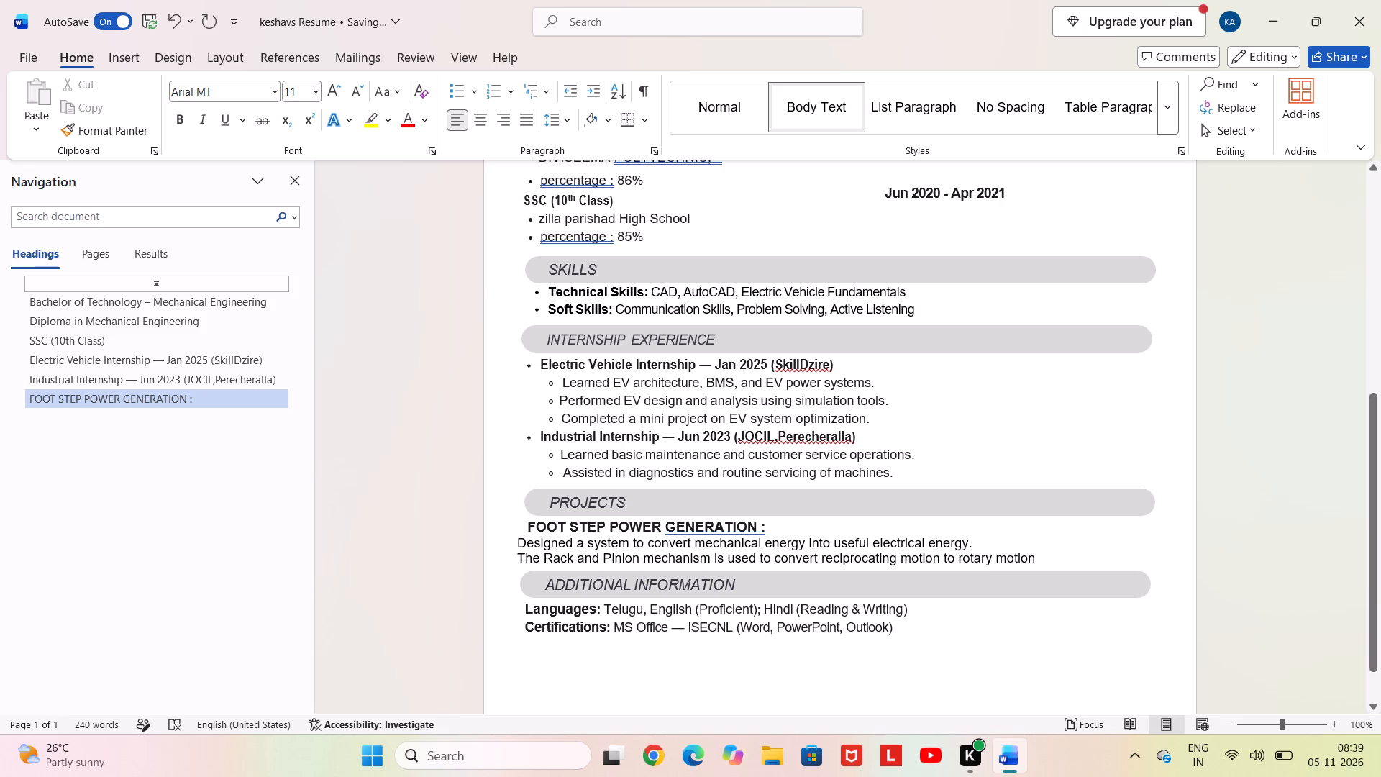
Place the text cursor at the end of the Certifications line, after "Outlook)".
left_click(926, 628)
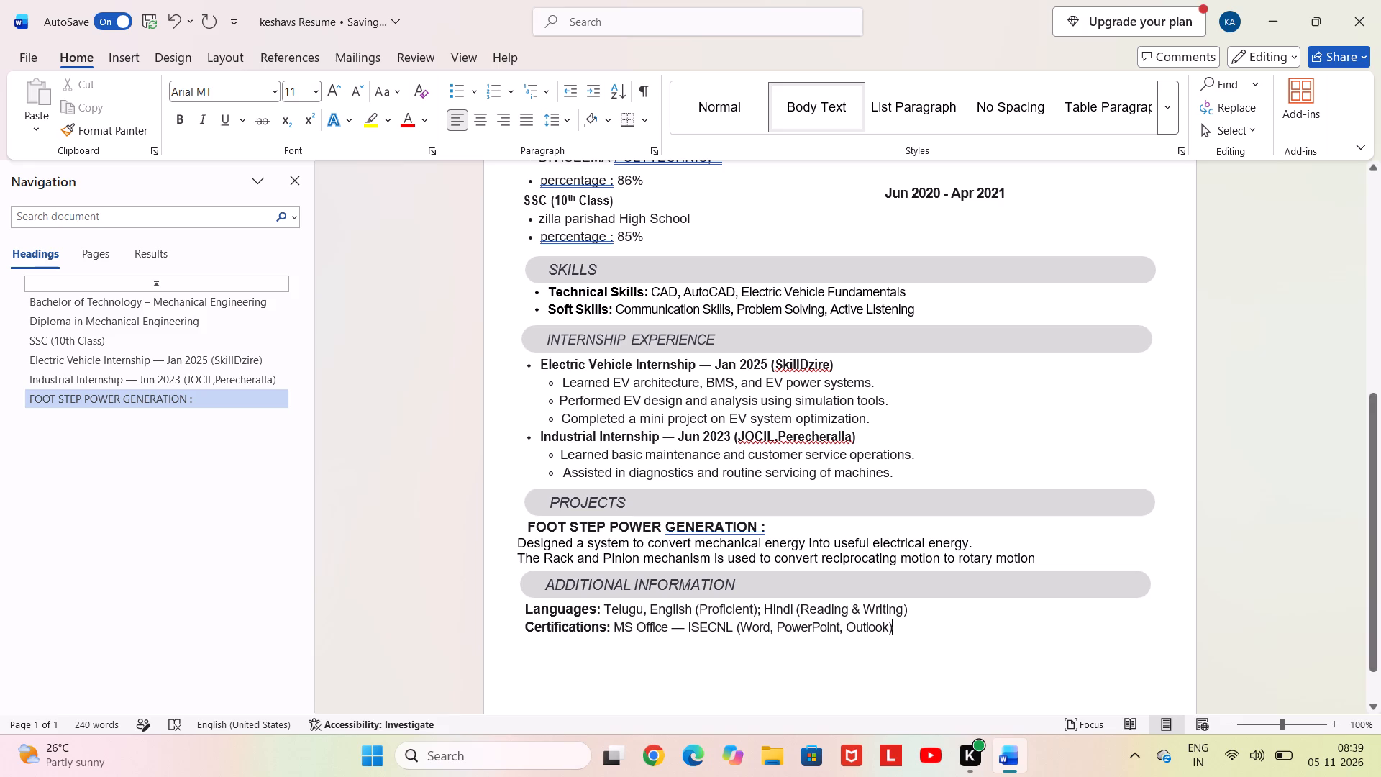
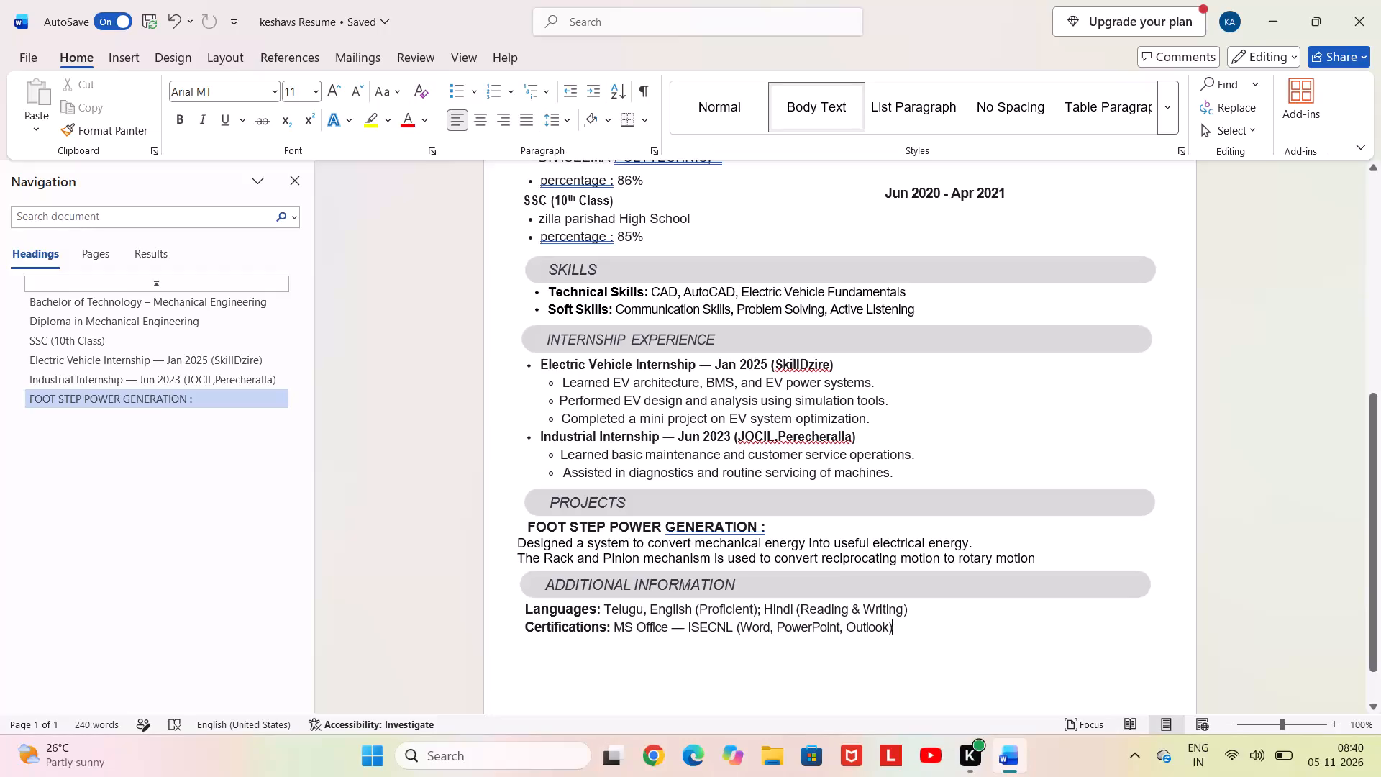
Review the resume from Additional Information back up through Projects, Internship Experience, Skills and Education to the name header.
scroll(707, 467, "up", 2)
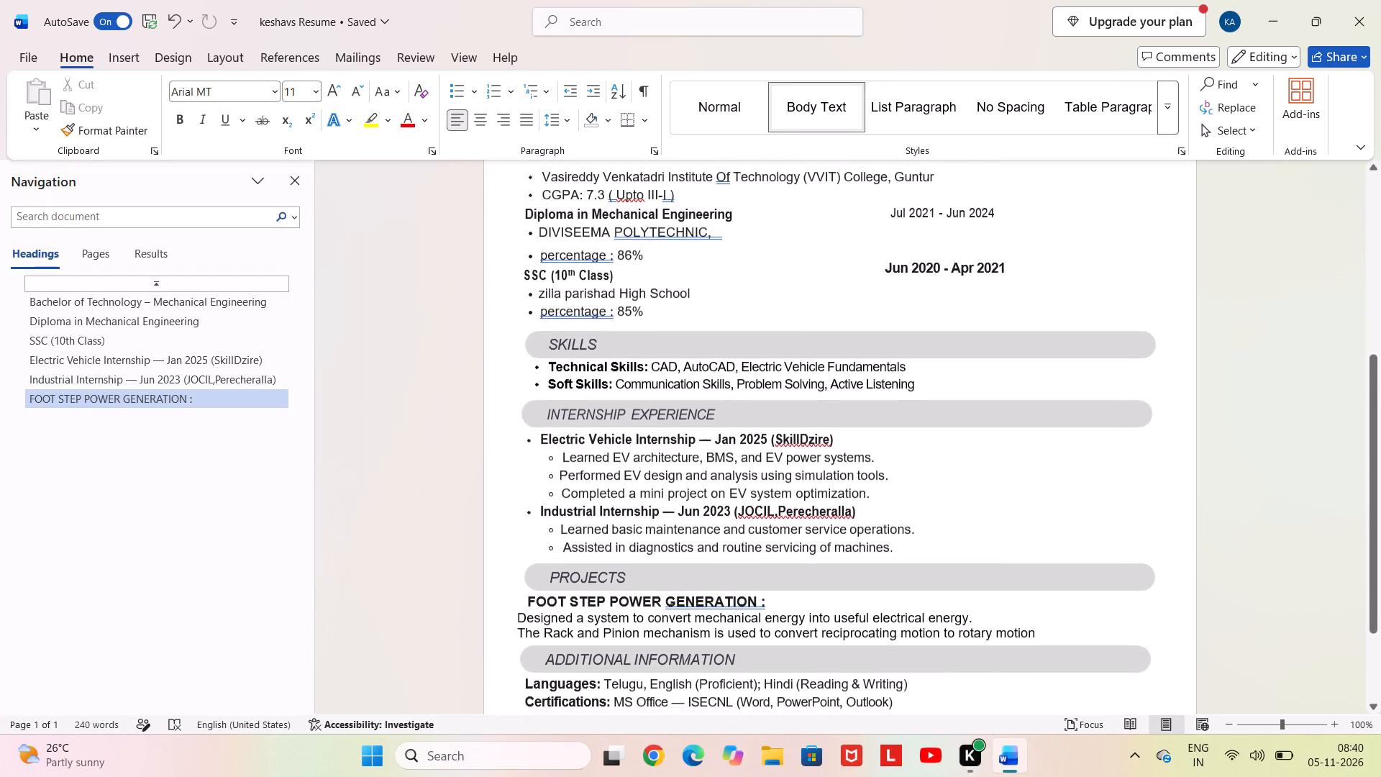
scroll(707, 467, "up", 3)
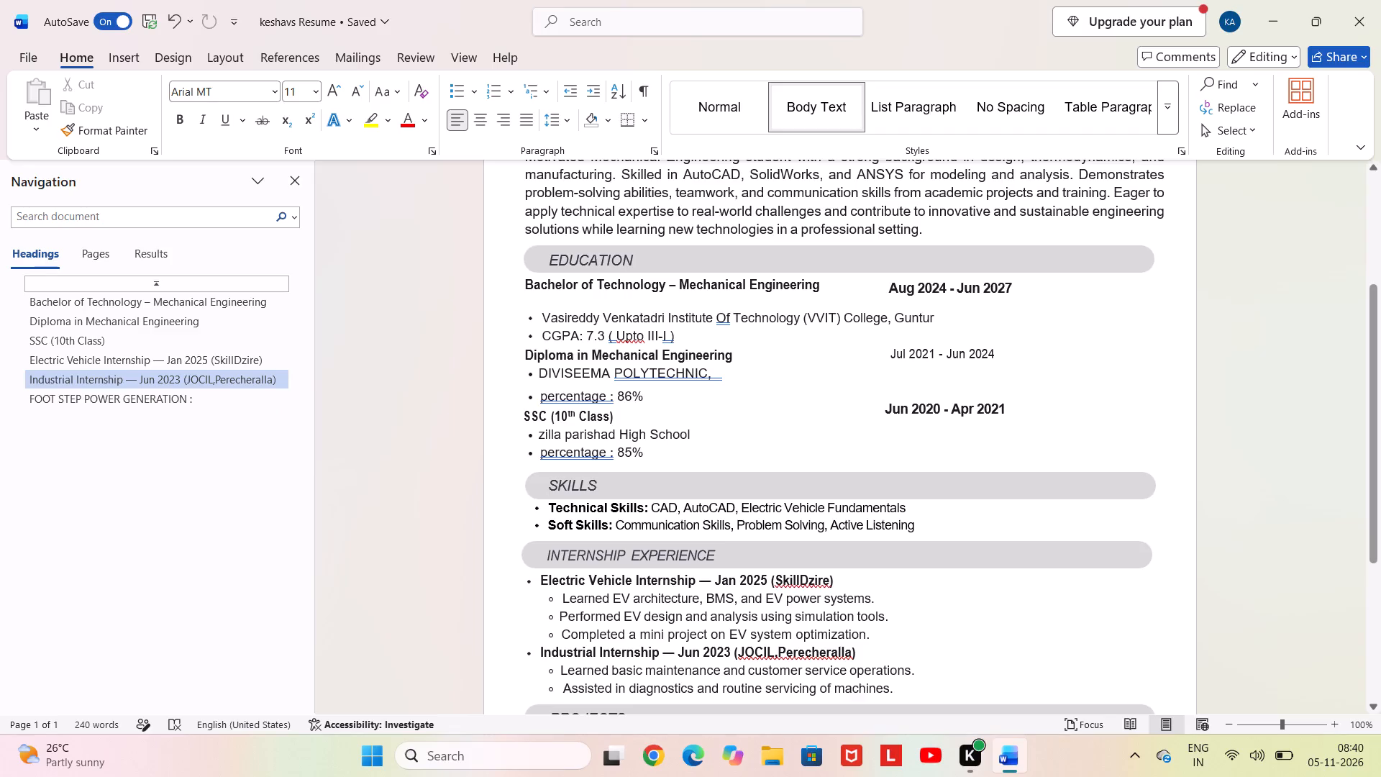
scroll(731, 463, "up", 3)
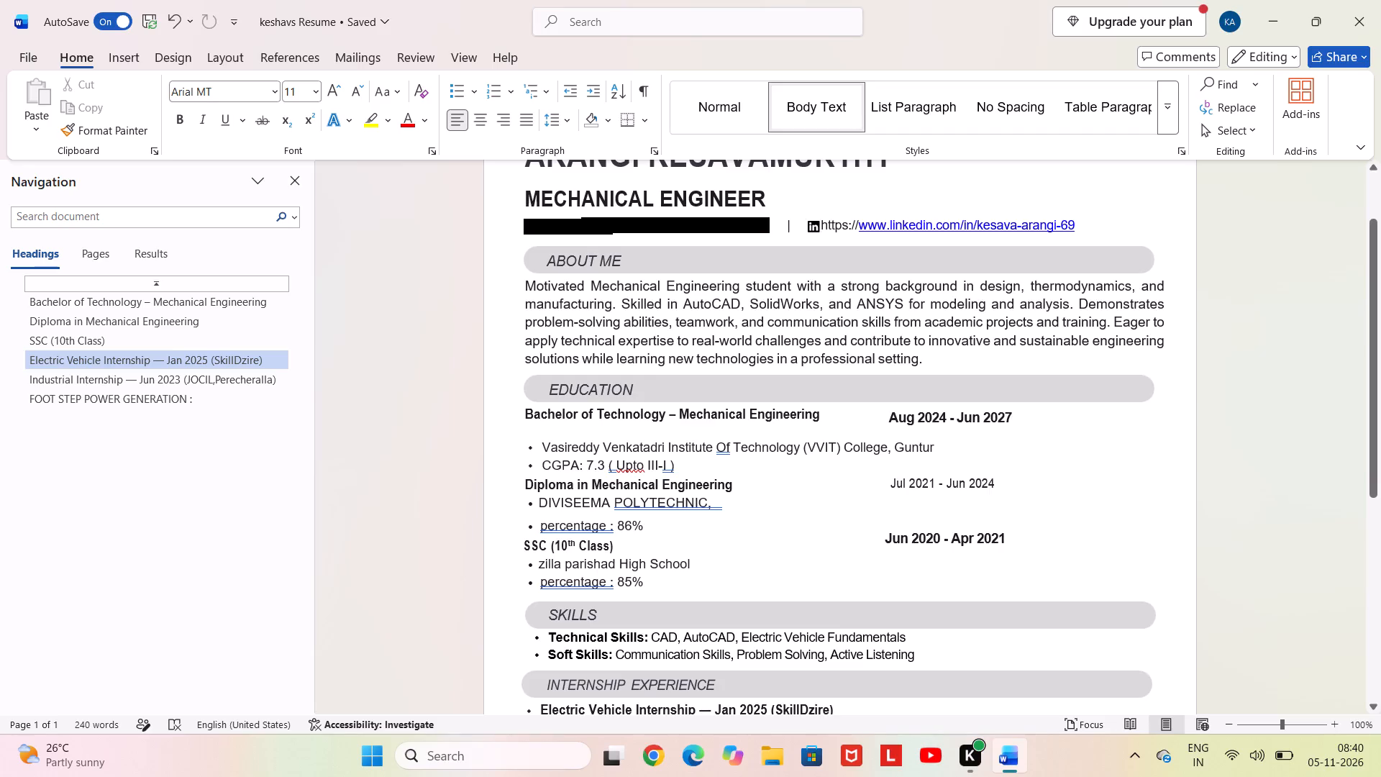
scroll(743, 429, "up", 2)
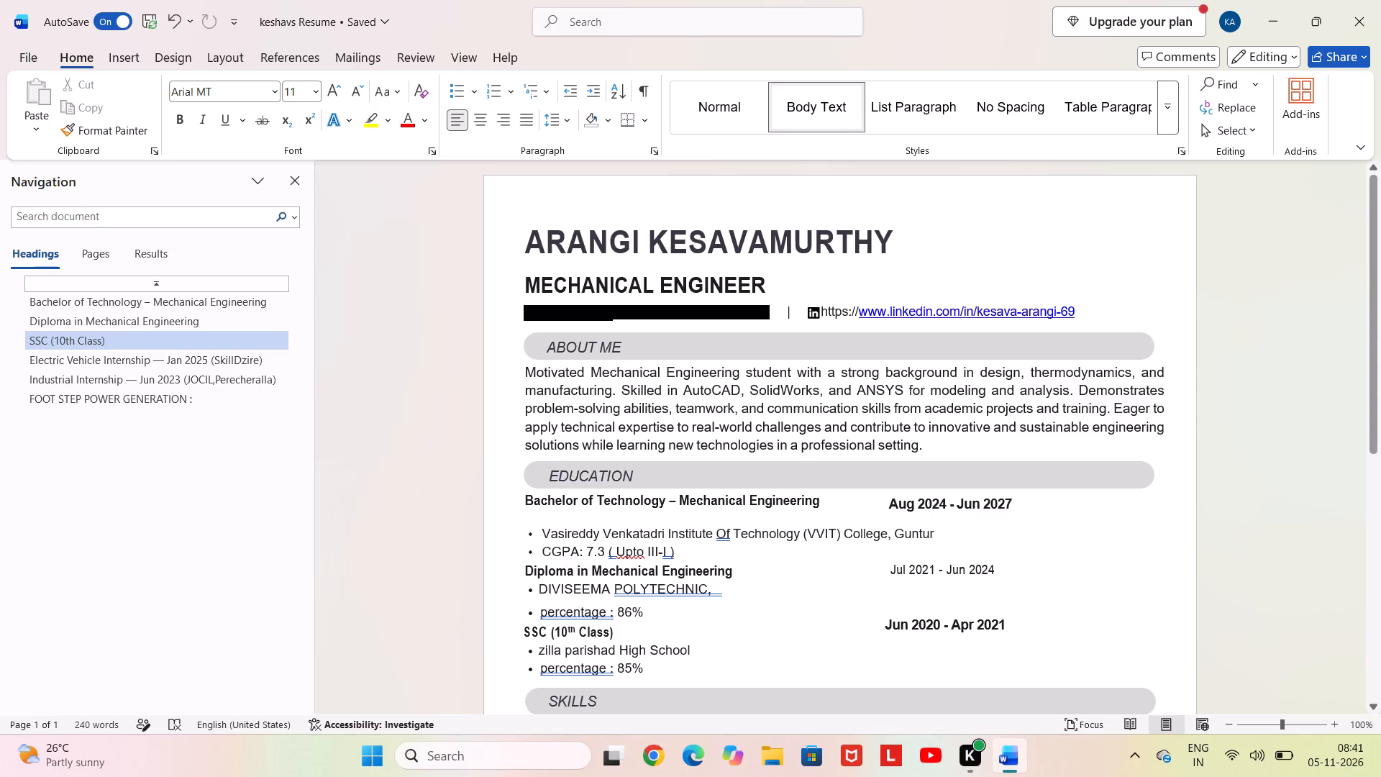
scroll(652, 365, "down", 3)
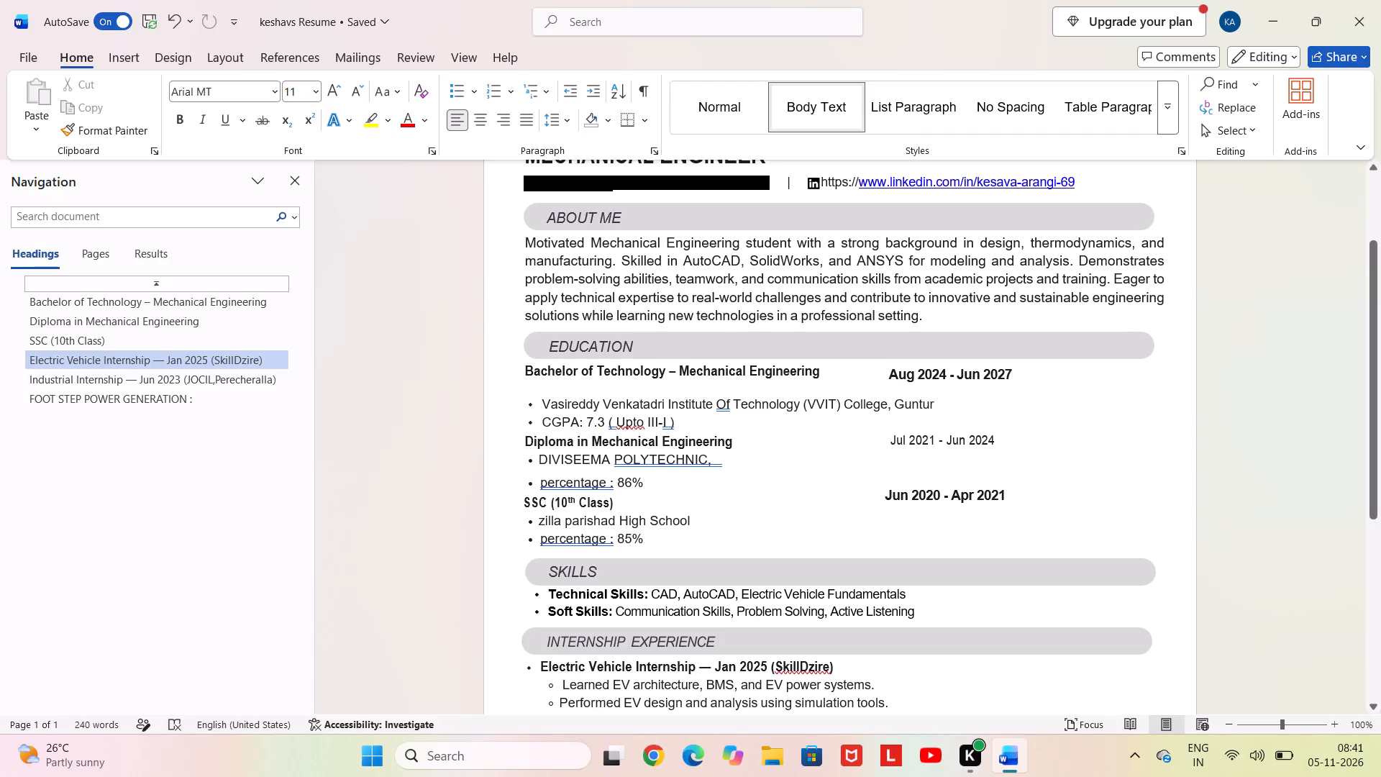
left_click(1262, 432)
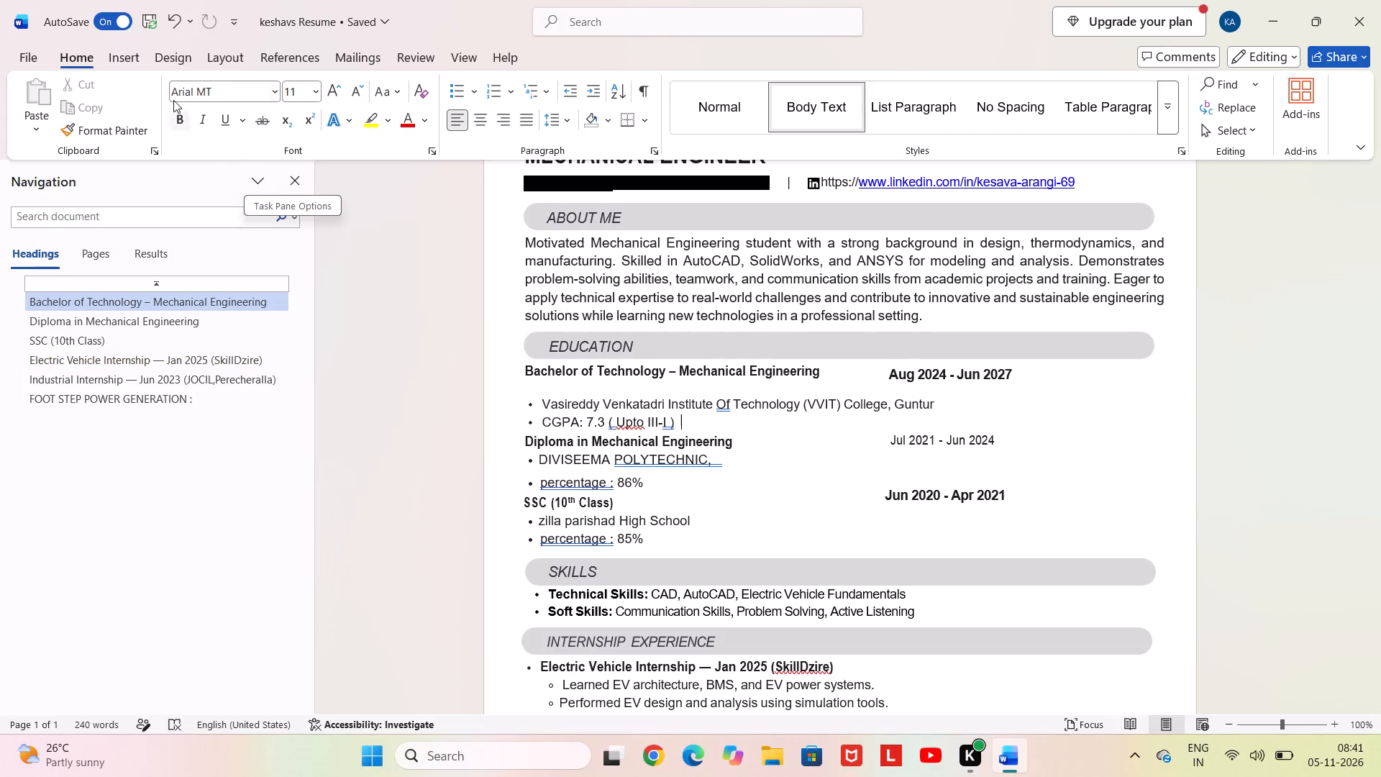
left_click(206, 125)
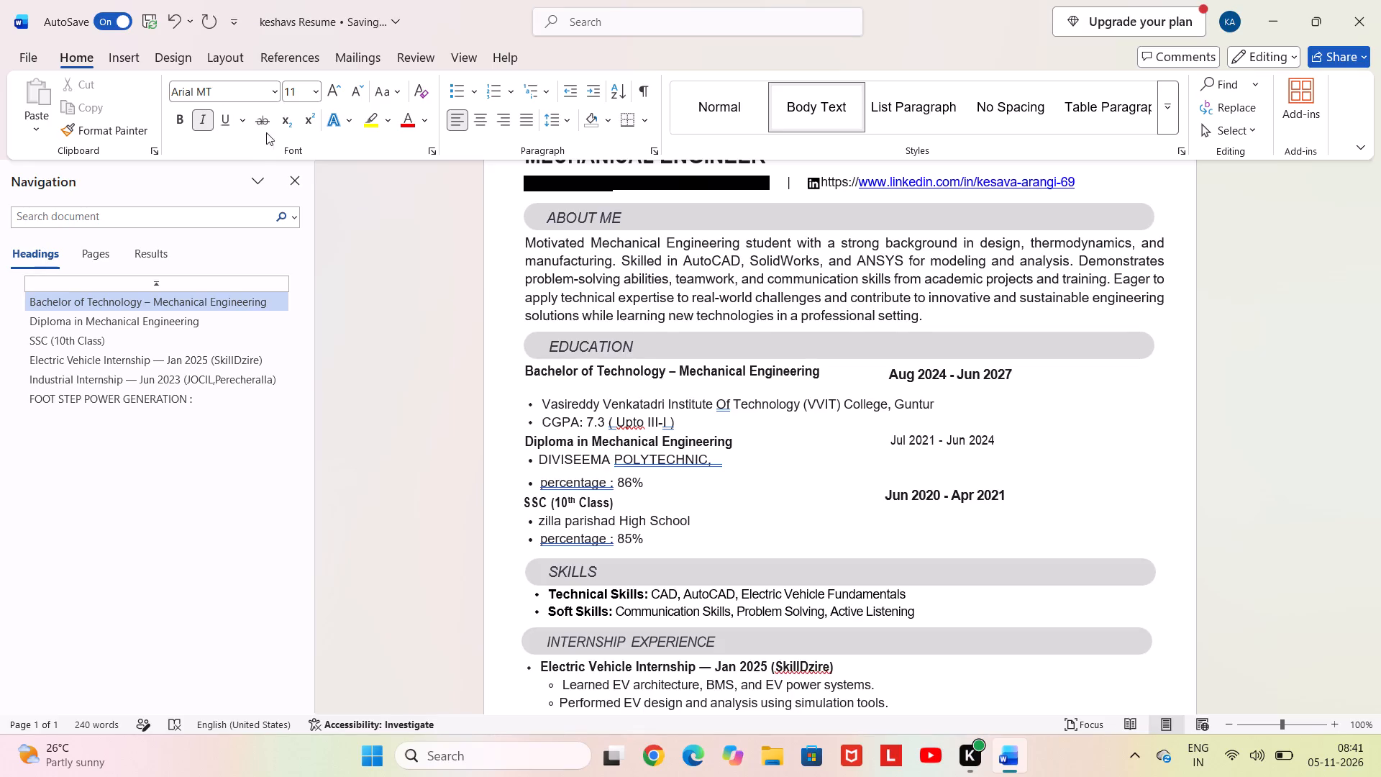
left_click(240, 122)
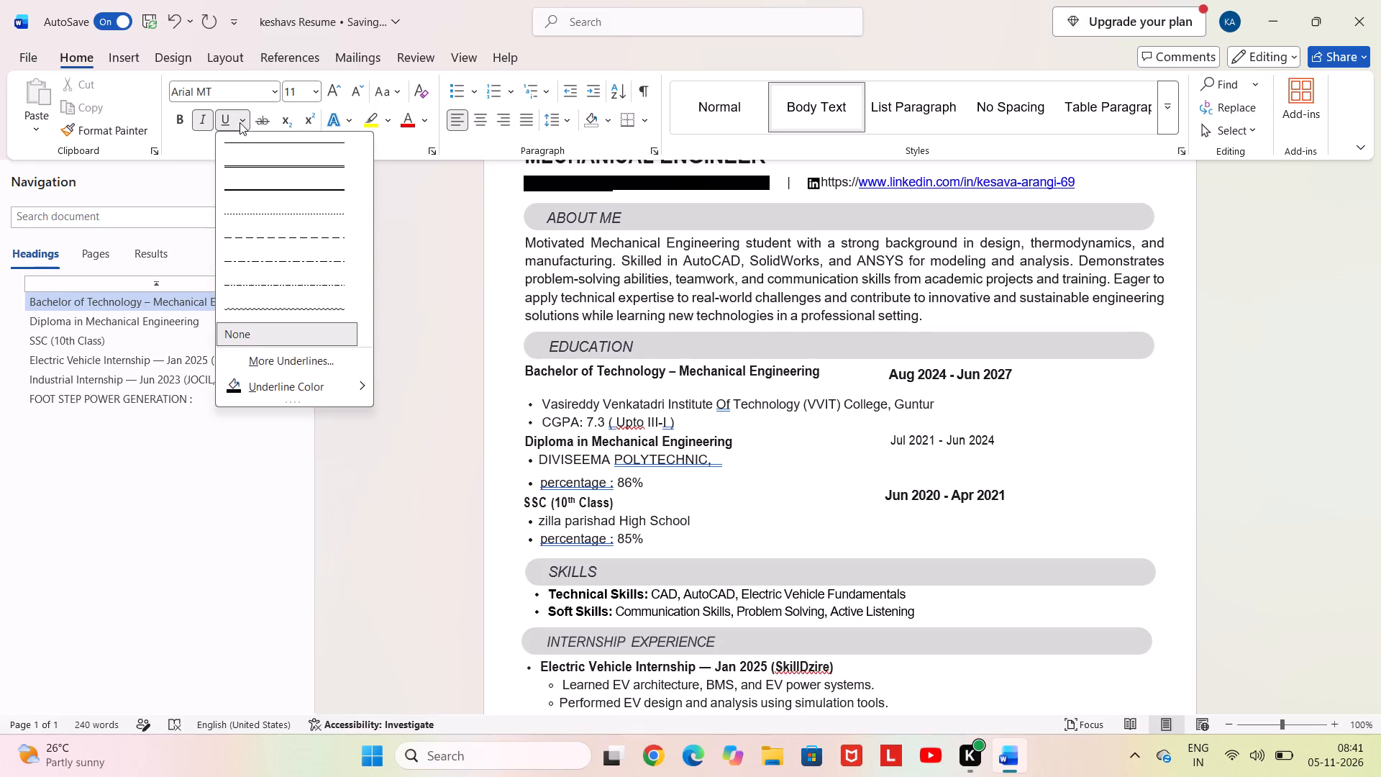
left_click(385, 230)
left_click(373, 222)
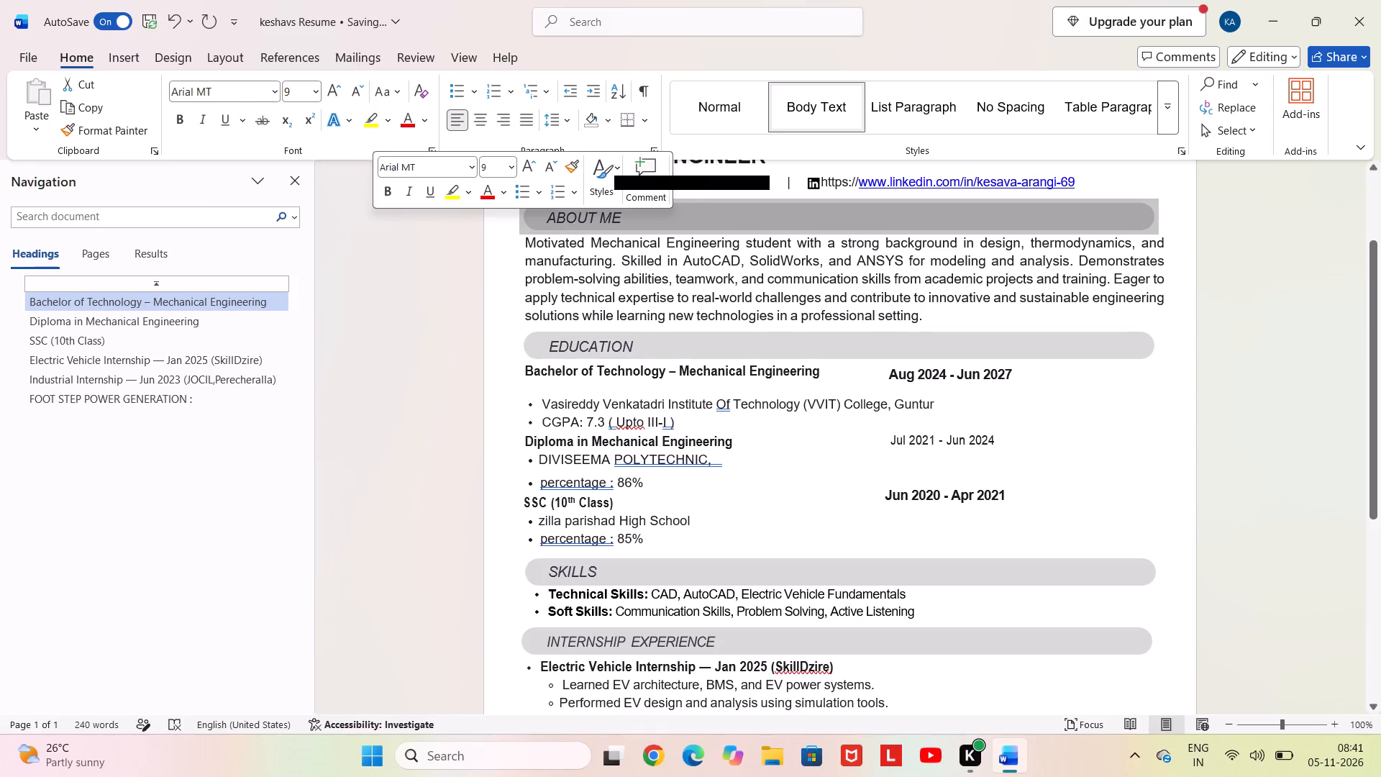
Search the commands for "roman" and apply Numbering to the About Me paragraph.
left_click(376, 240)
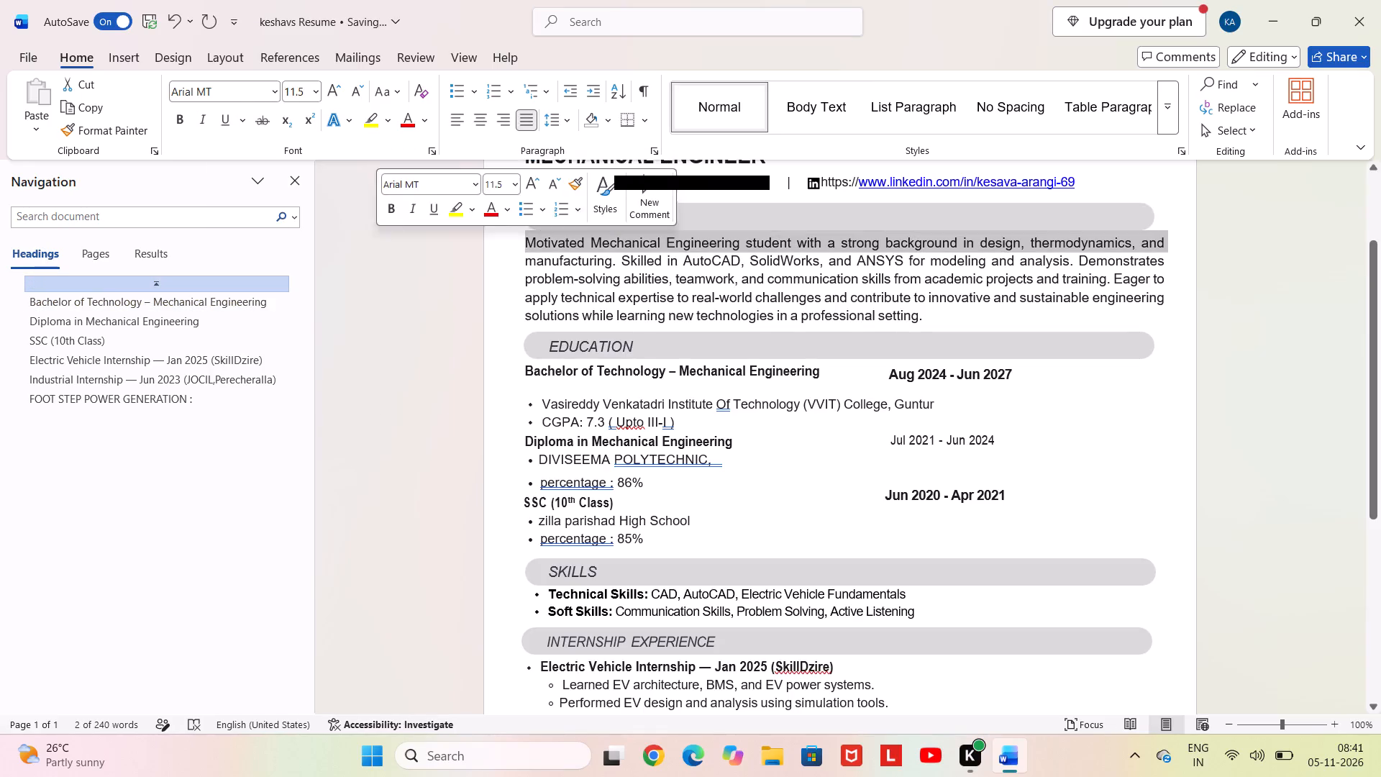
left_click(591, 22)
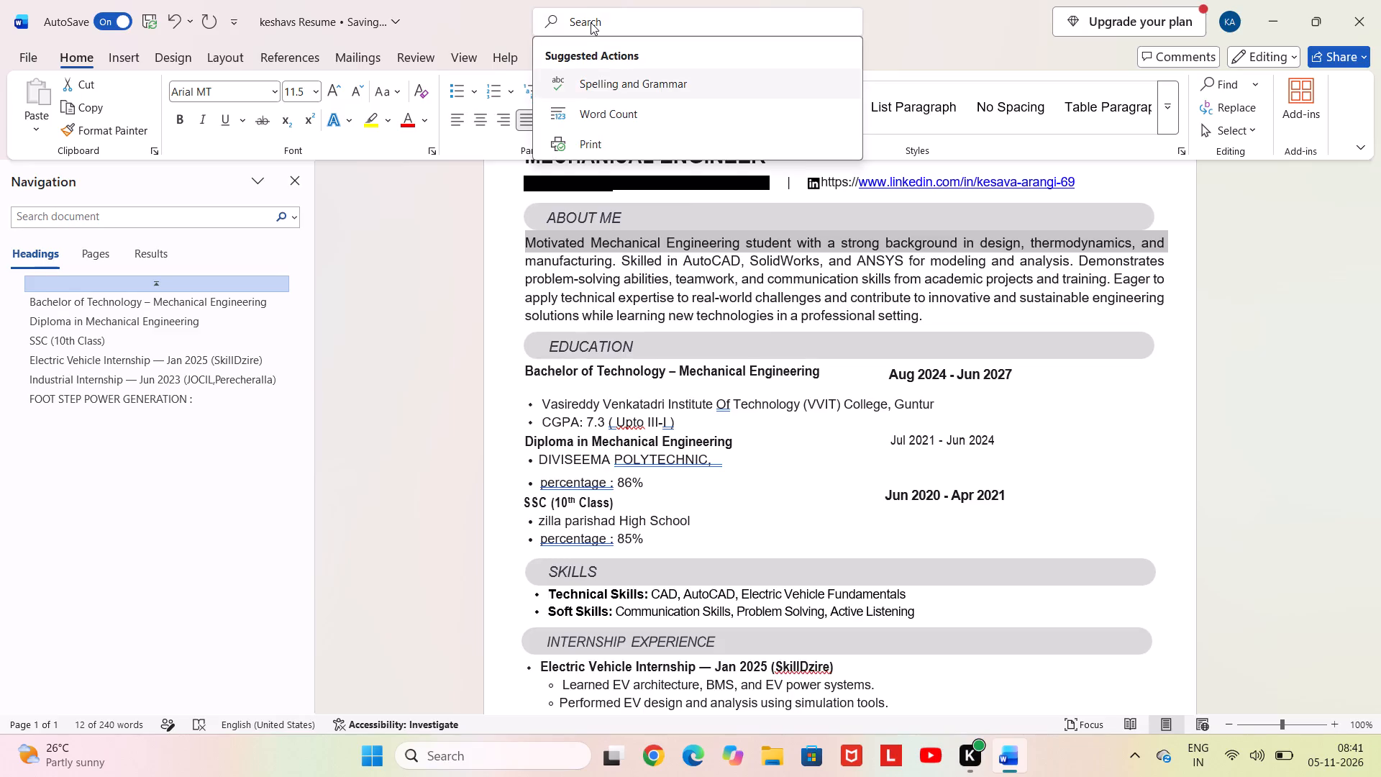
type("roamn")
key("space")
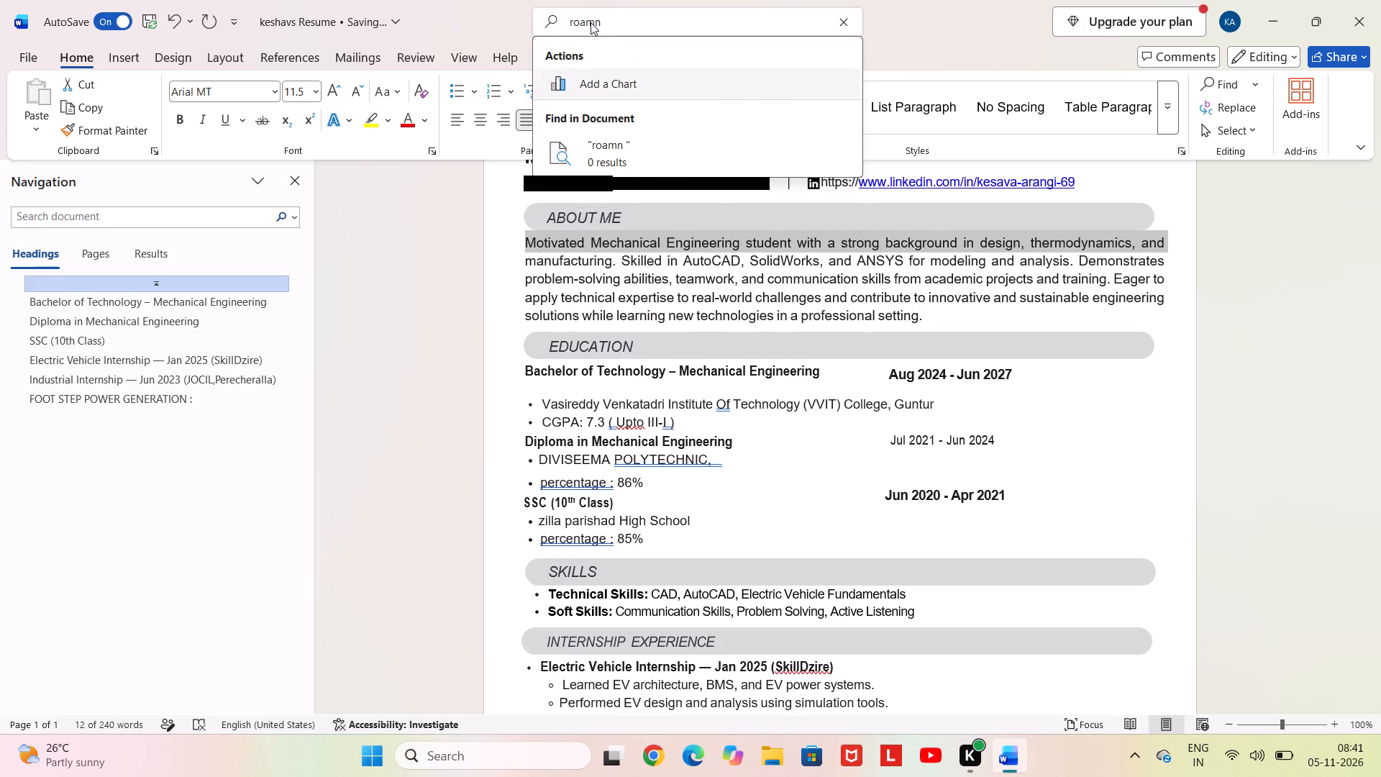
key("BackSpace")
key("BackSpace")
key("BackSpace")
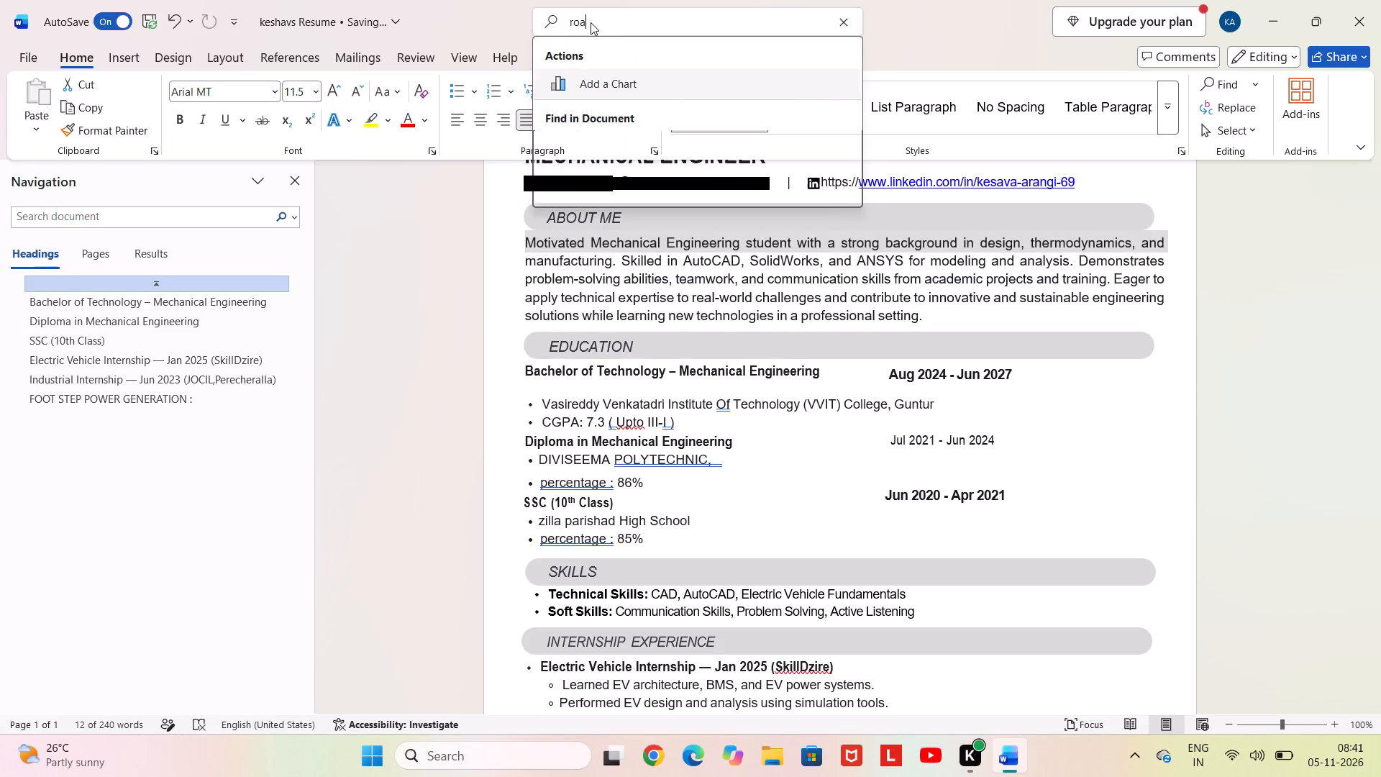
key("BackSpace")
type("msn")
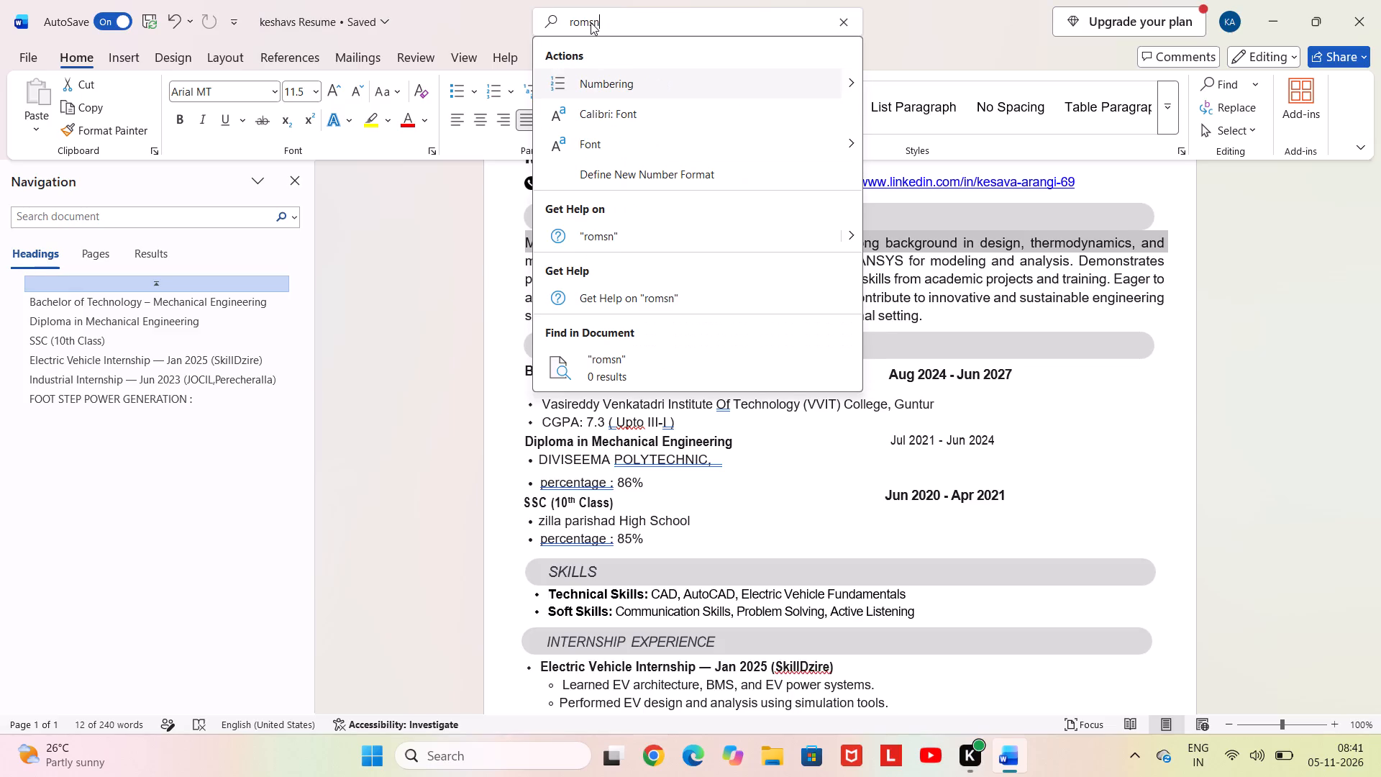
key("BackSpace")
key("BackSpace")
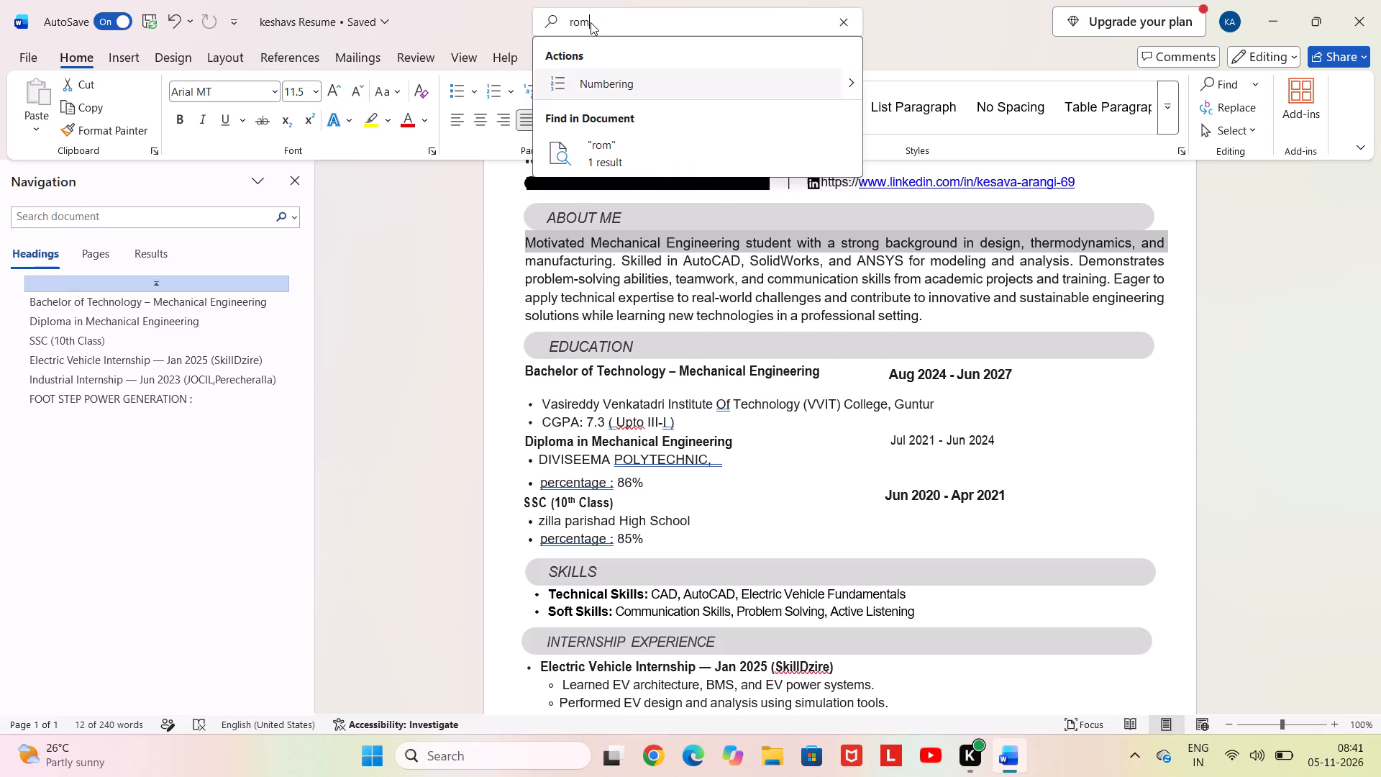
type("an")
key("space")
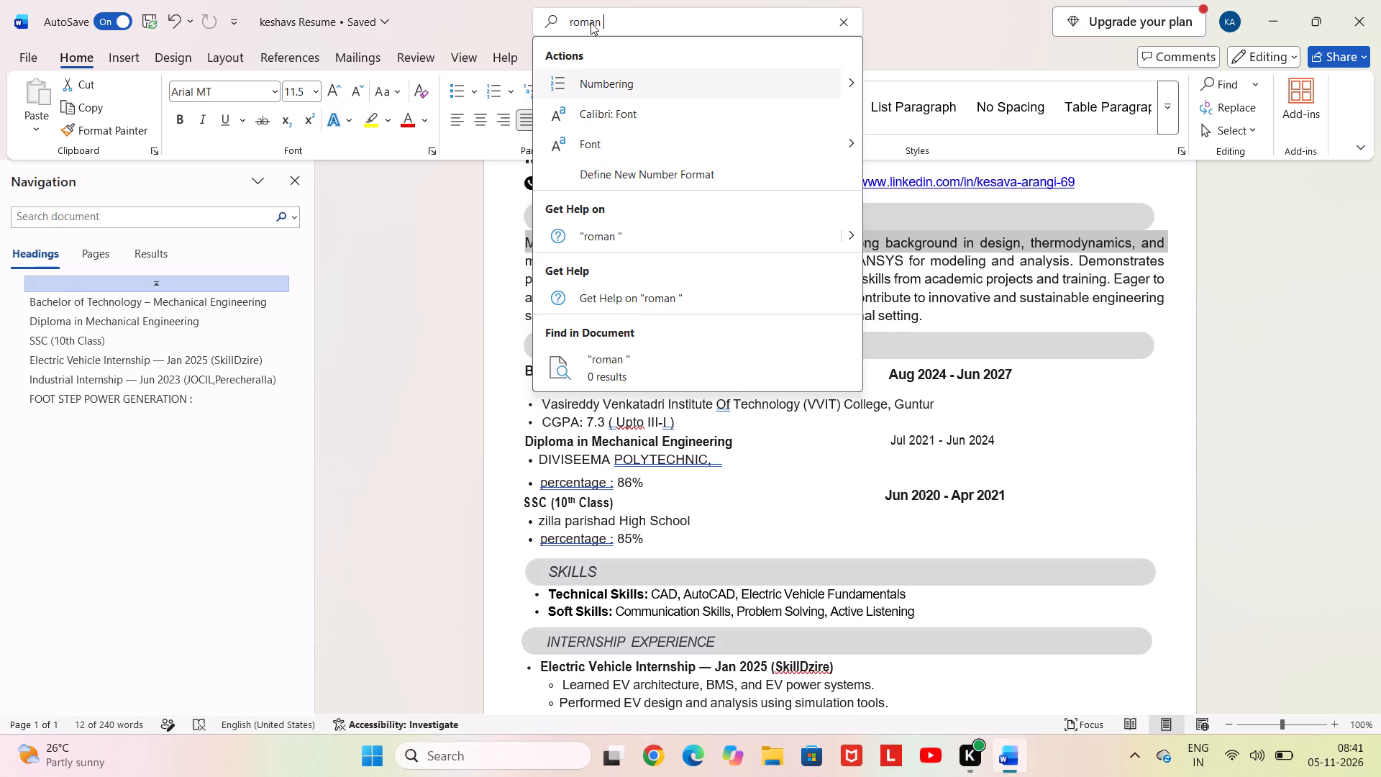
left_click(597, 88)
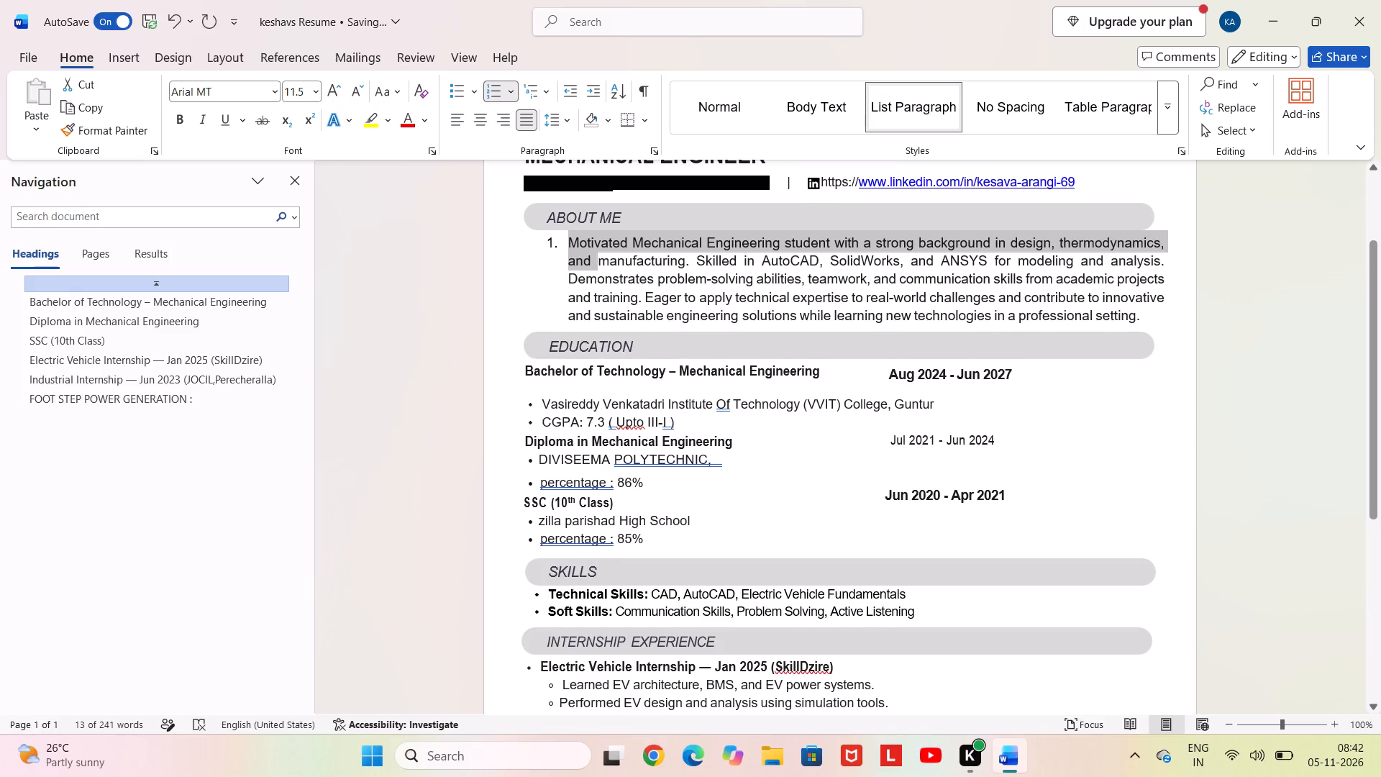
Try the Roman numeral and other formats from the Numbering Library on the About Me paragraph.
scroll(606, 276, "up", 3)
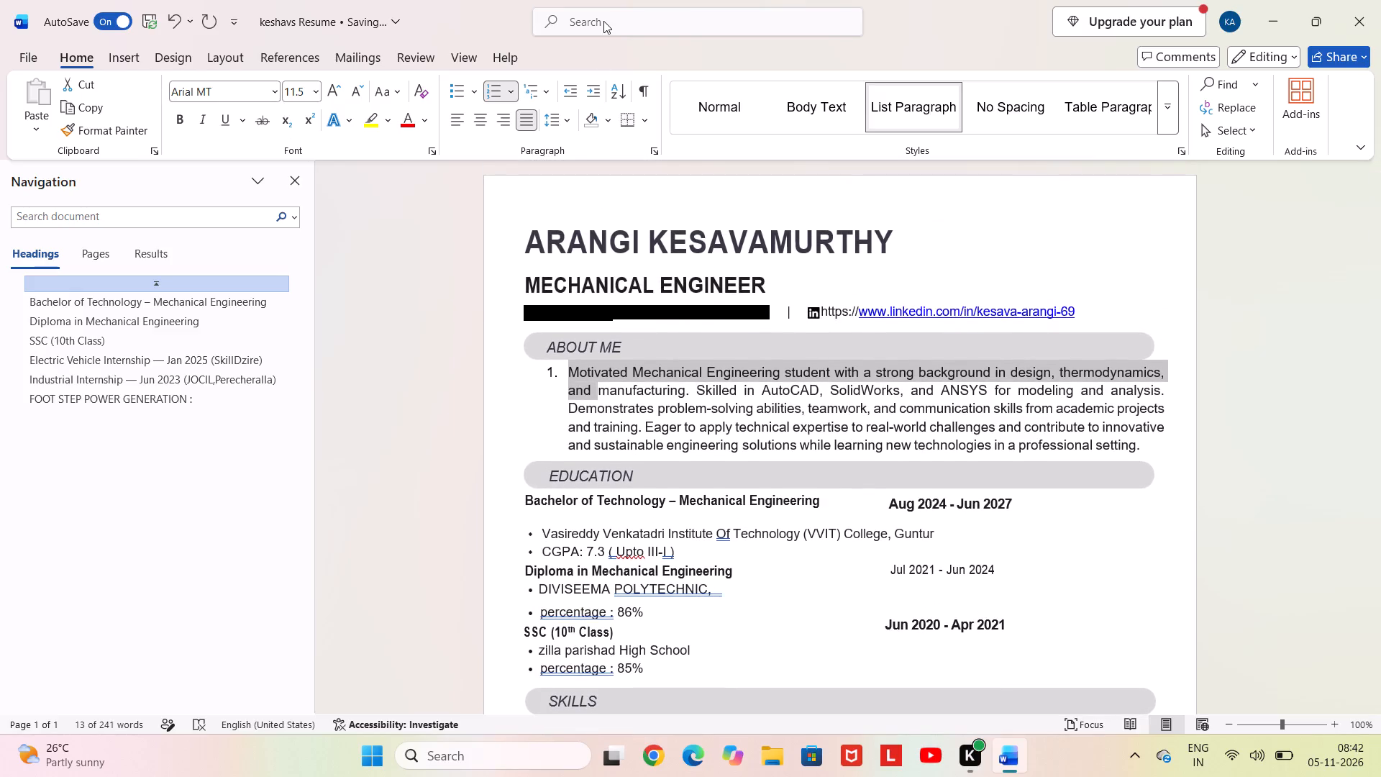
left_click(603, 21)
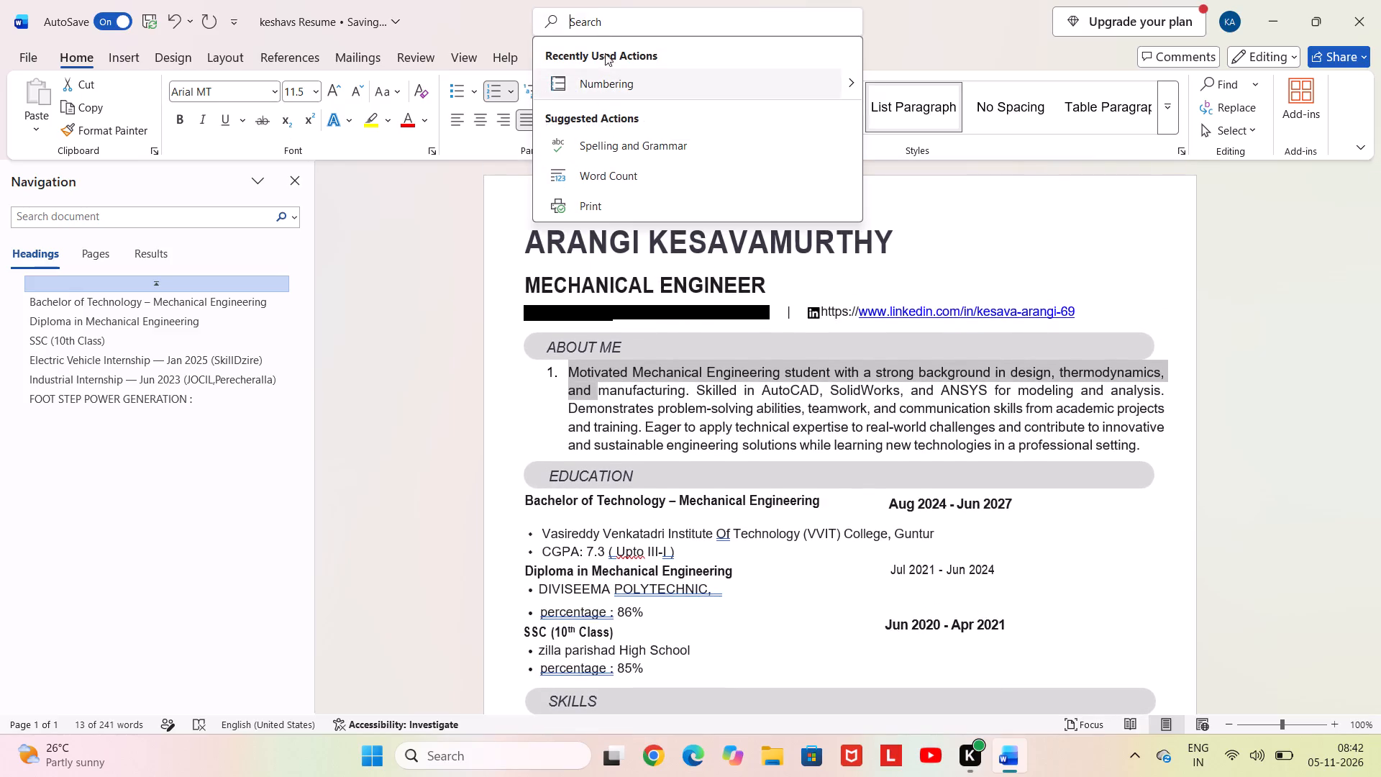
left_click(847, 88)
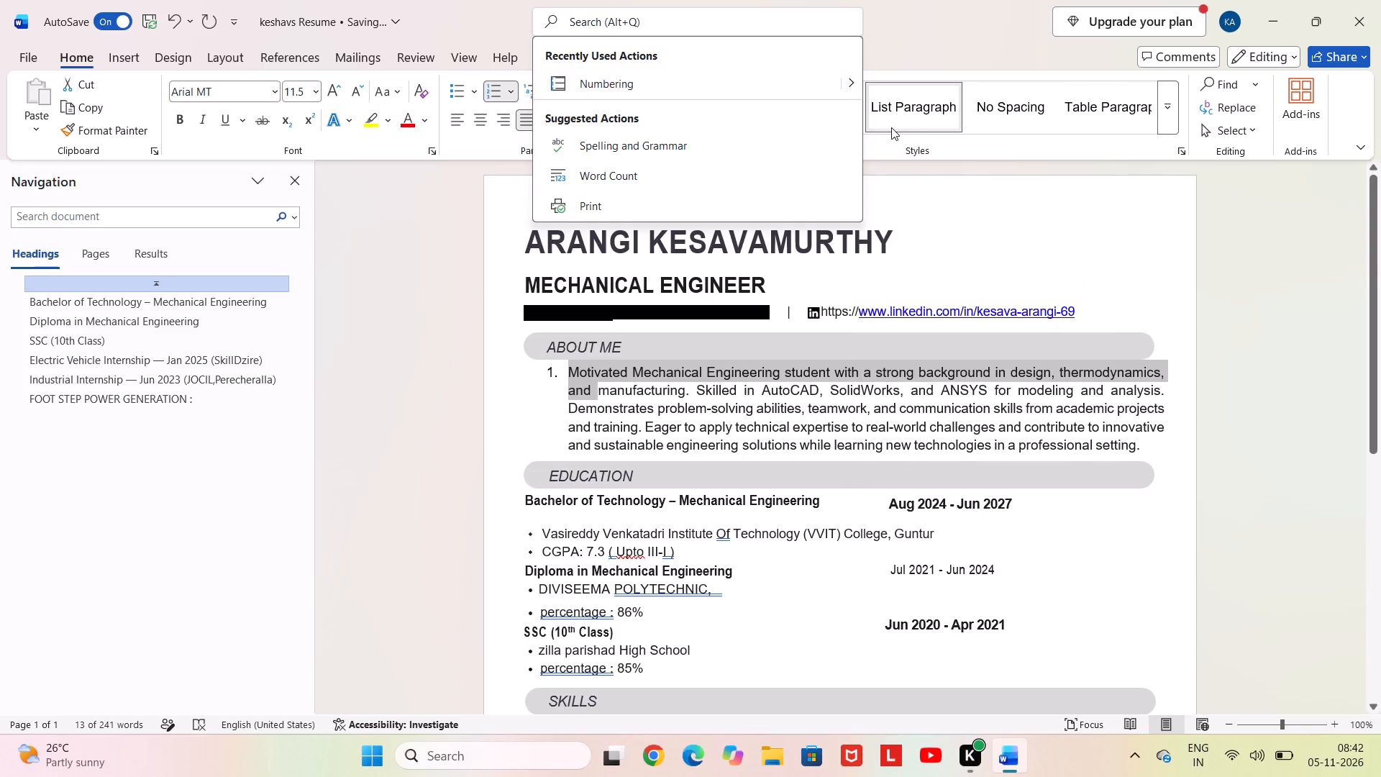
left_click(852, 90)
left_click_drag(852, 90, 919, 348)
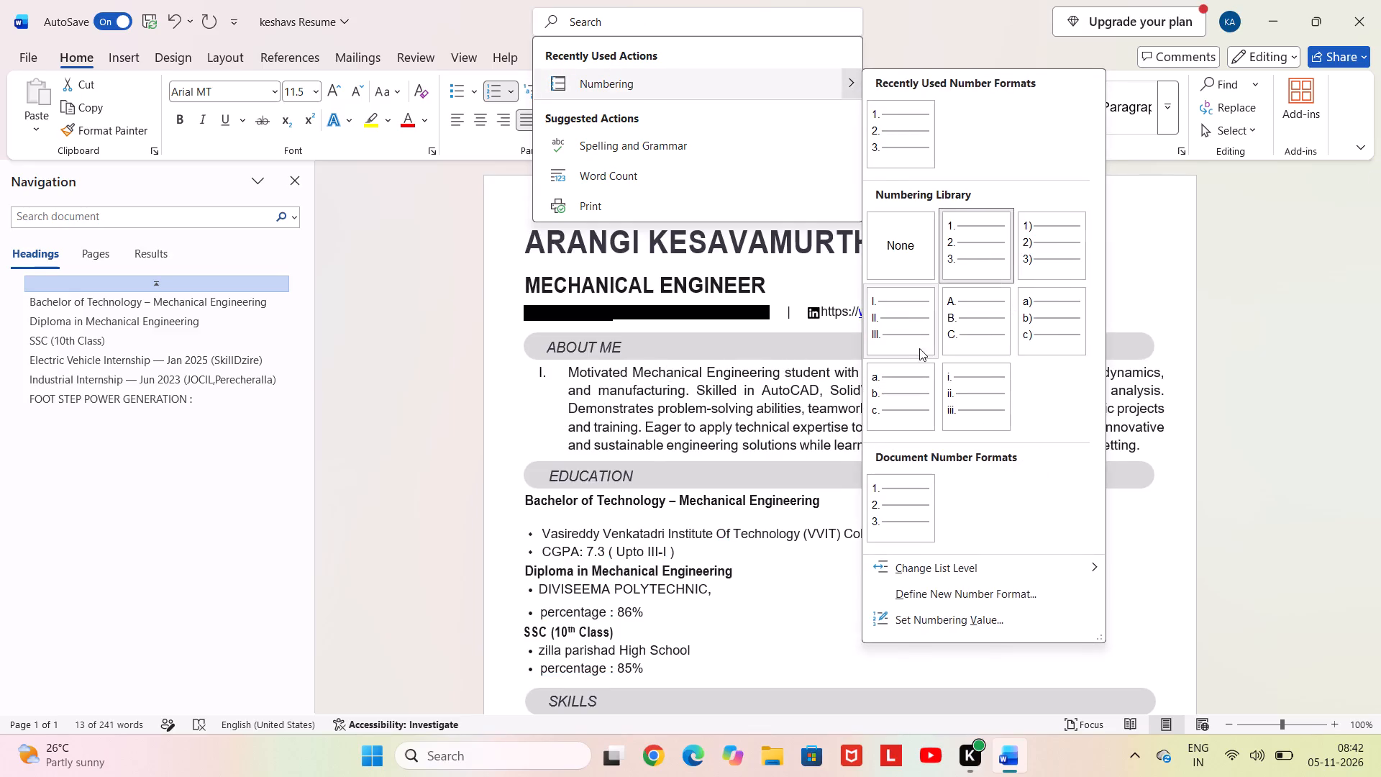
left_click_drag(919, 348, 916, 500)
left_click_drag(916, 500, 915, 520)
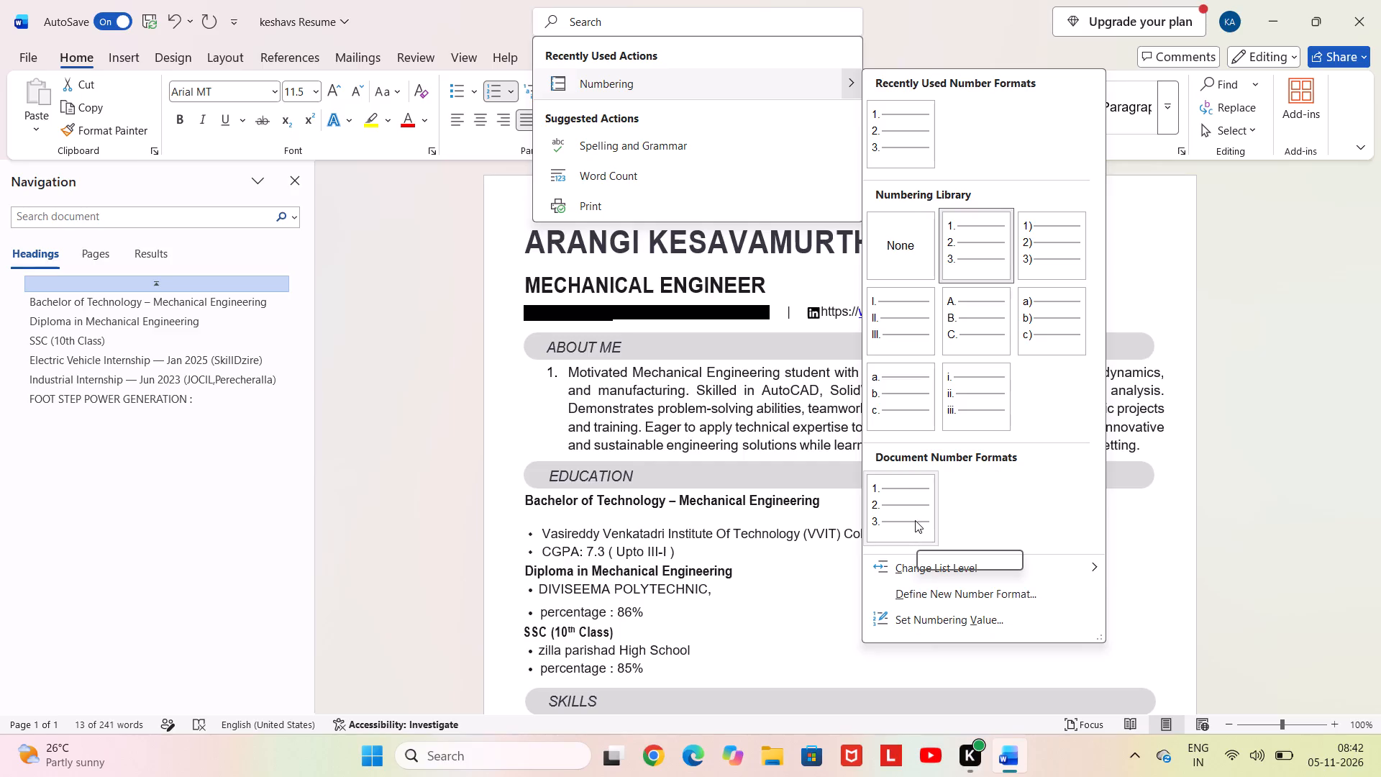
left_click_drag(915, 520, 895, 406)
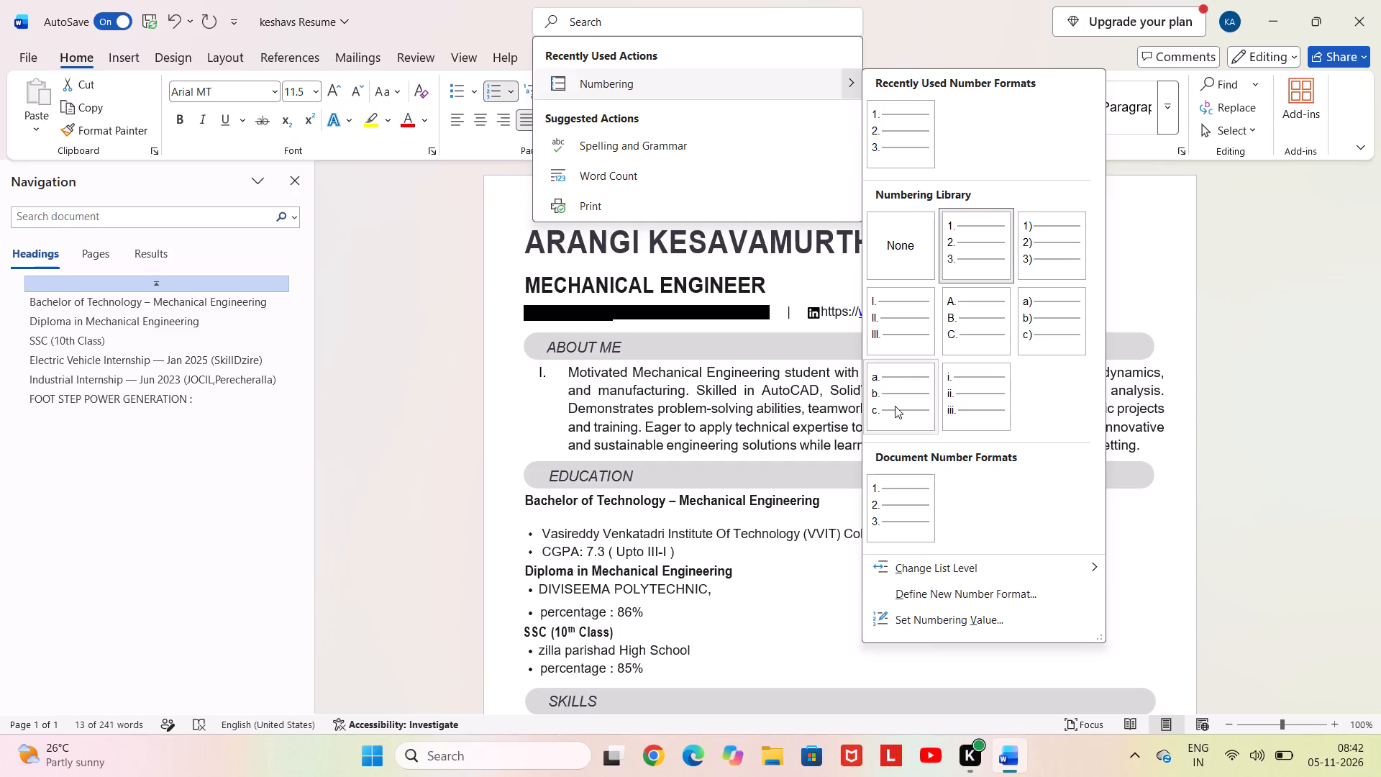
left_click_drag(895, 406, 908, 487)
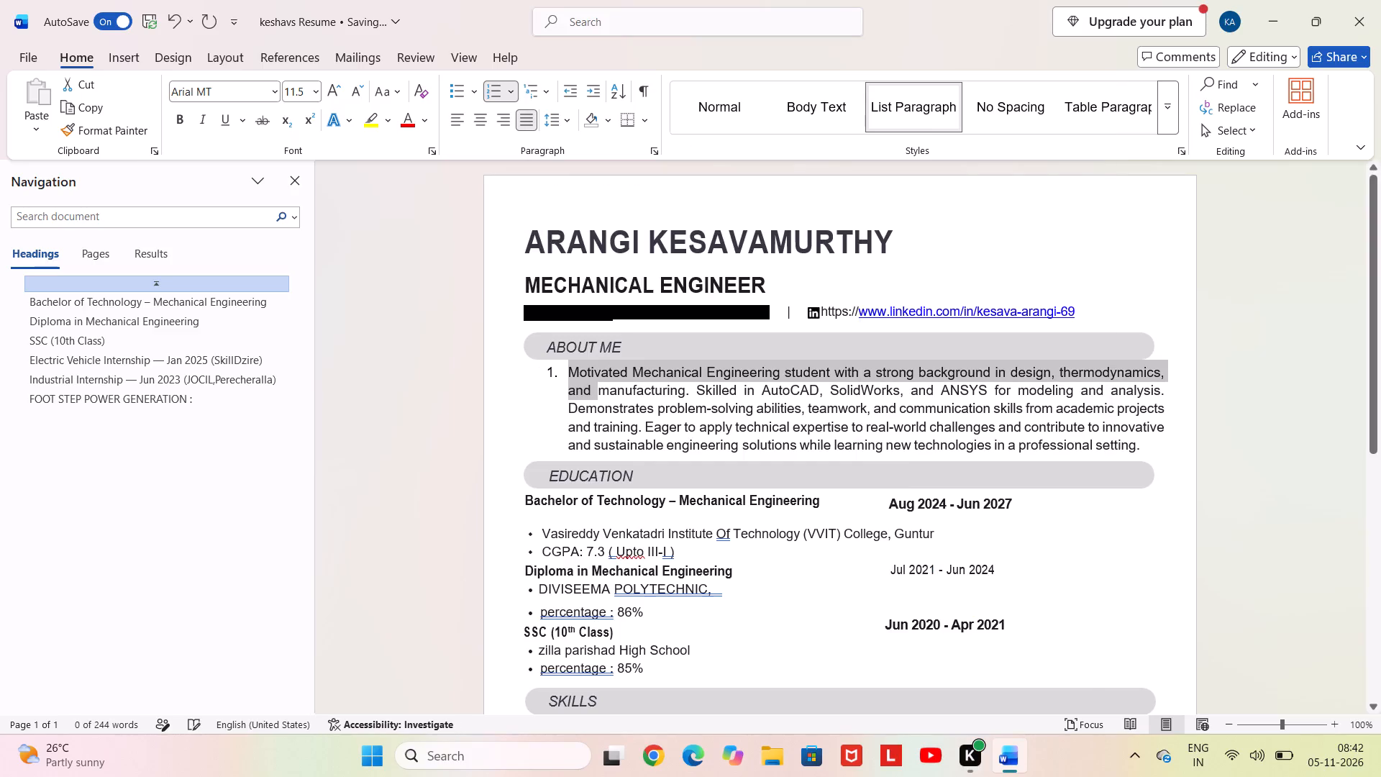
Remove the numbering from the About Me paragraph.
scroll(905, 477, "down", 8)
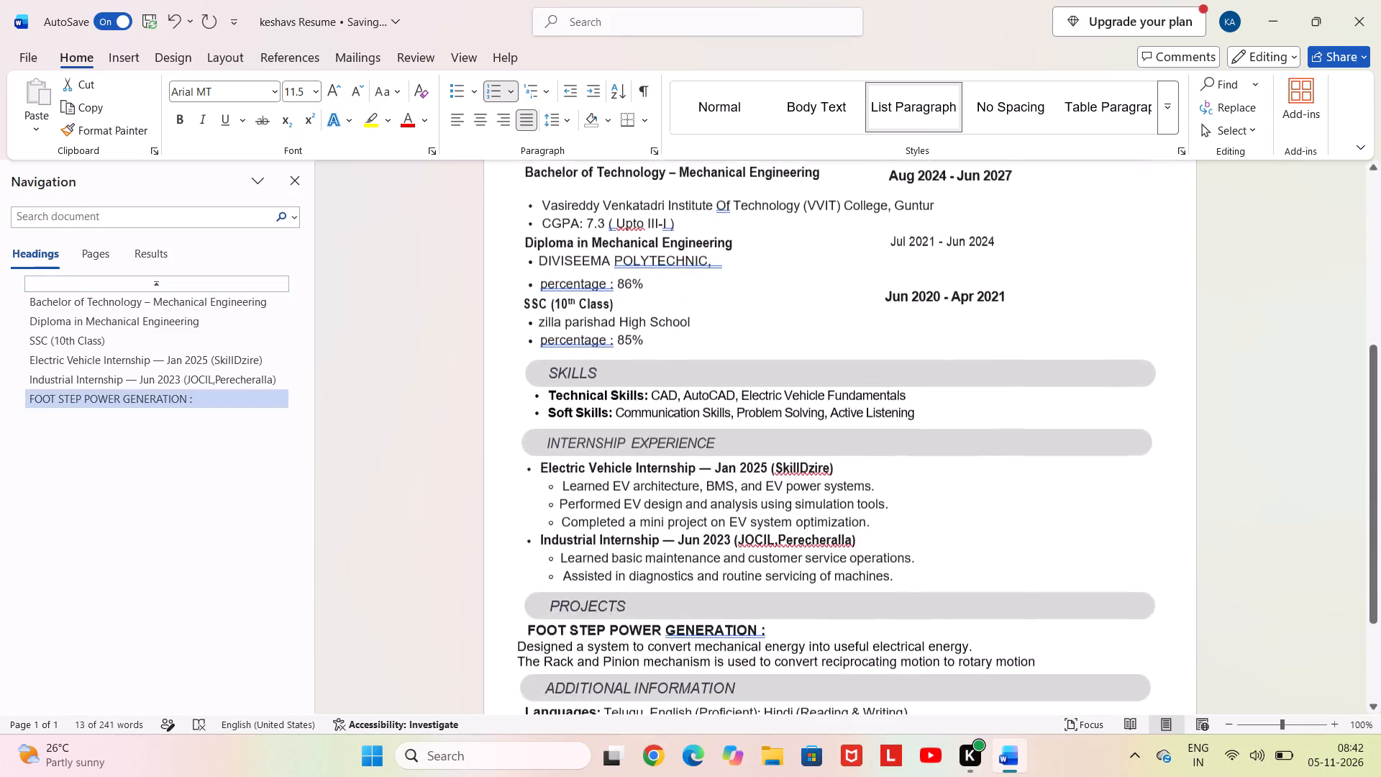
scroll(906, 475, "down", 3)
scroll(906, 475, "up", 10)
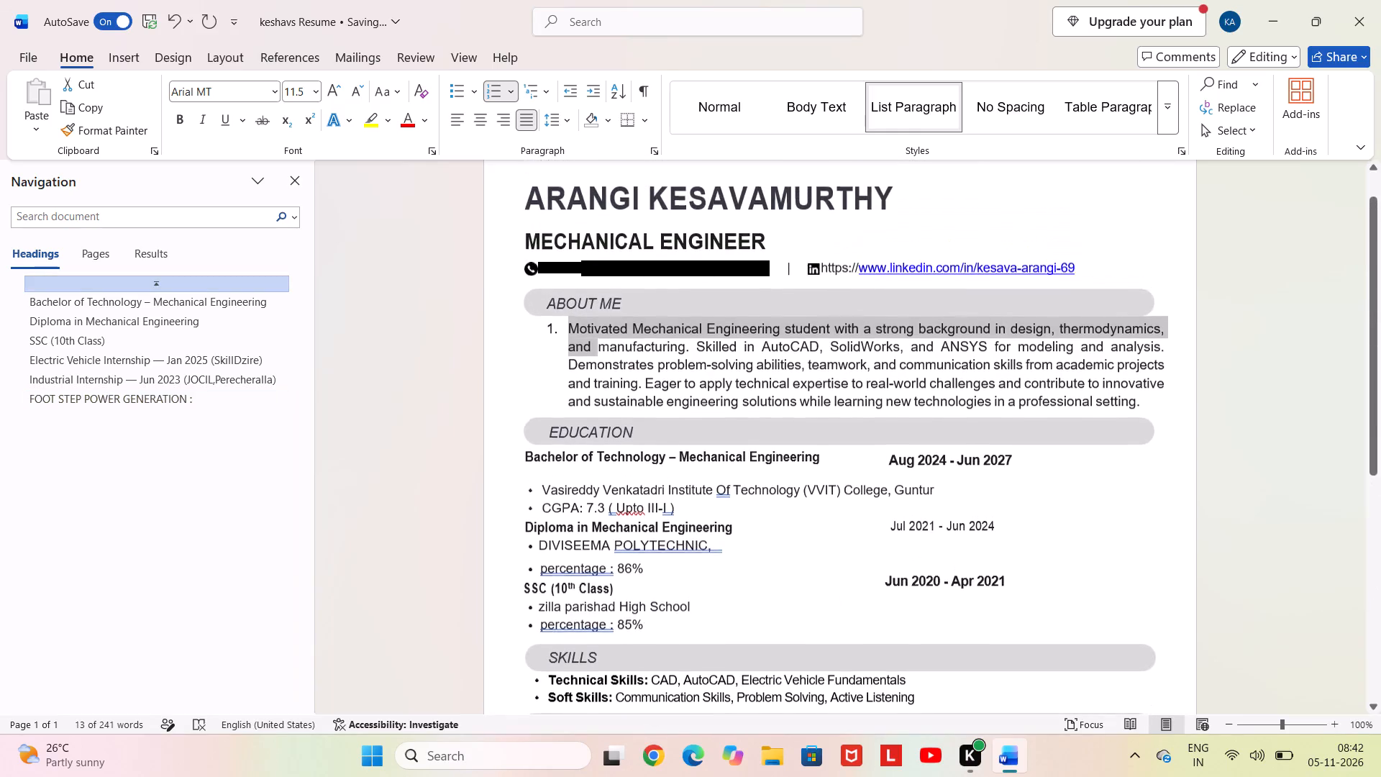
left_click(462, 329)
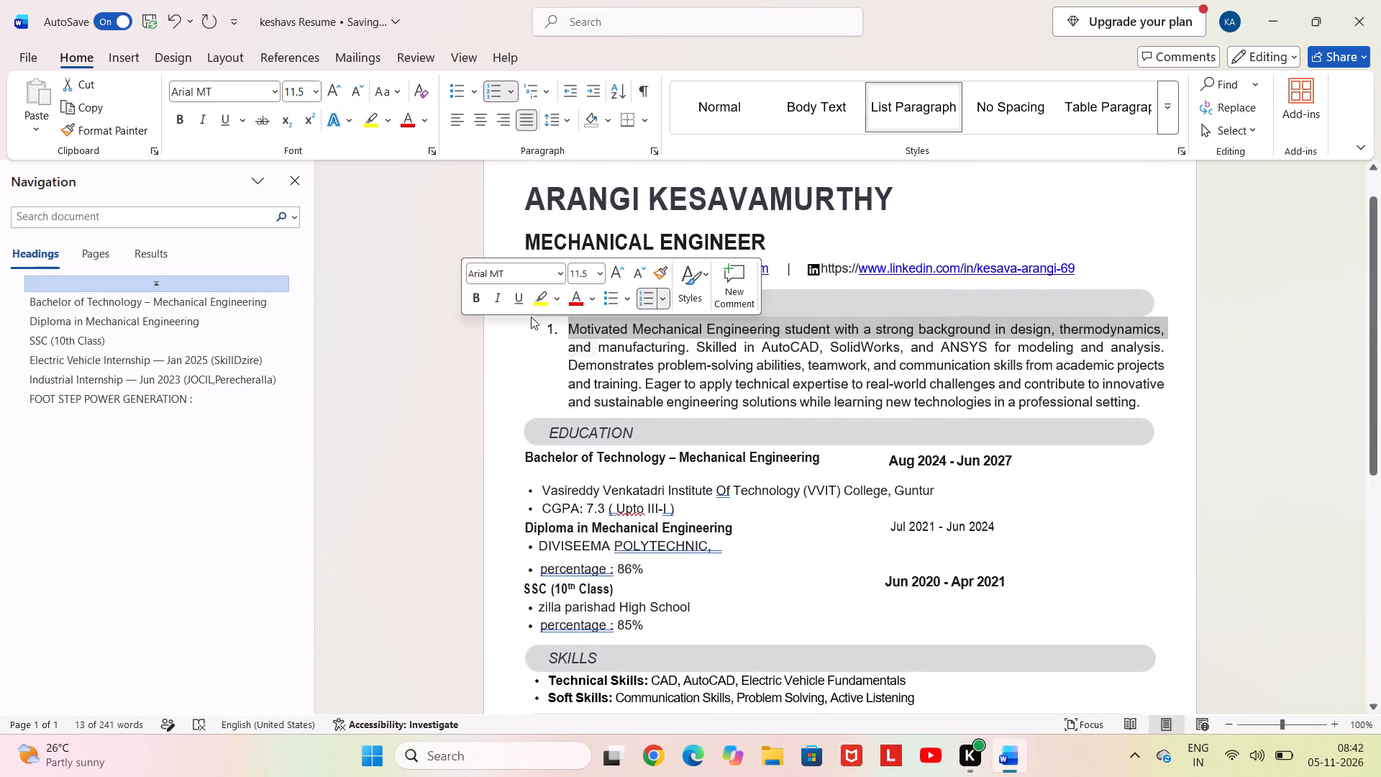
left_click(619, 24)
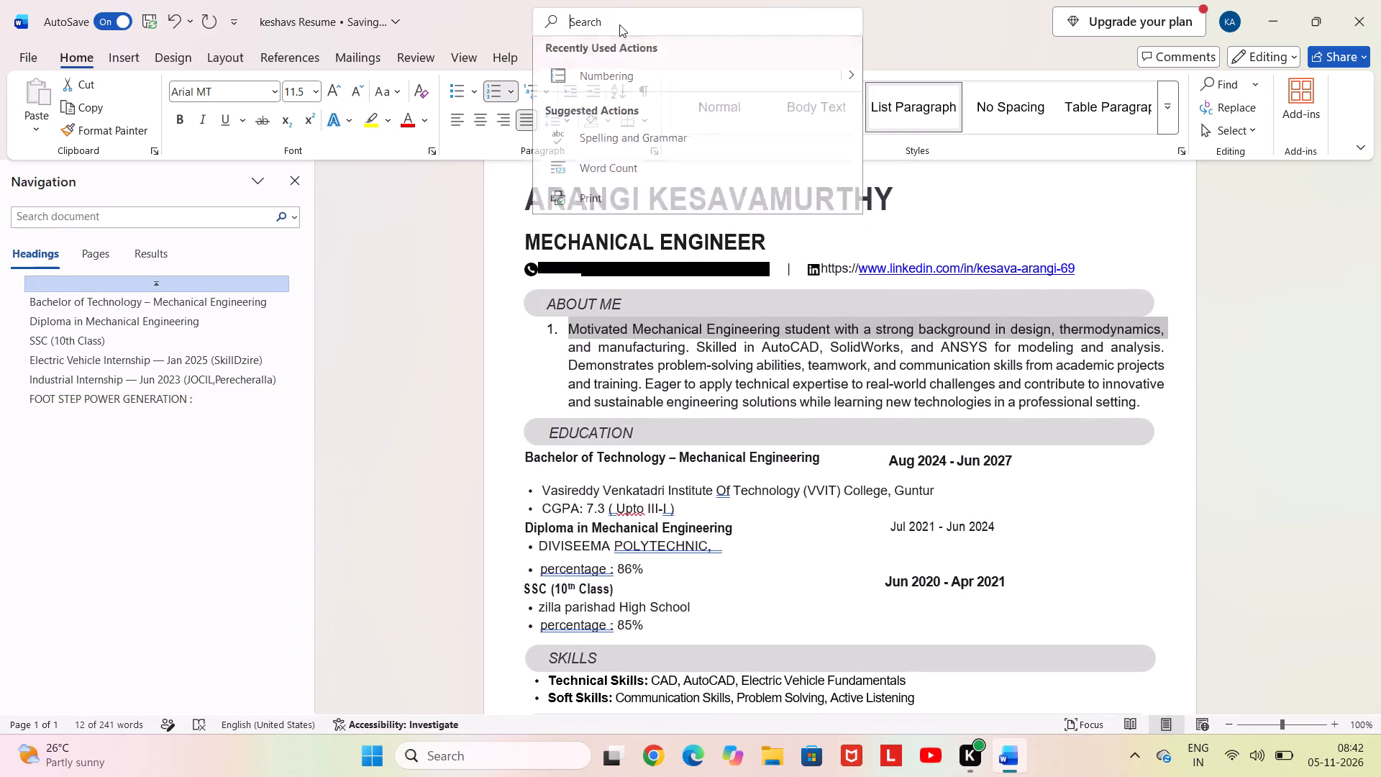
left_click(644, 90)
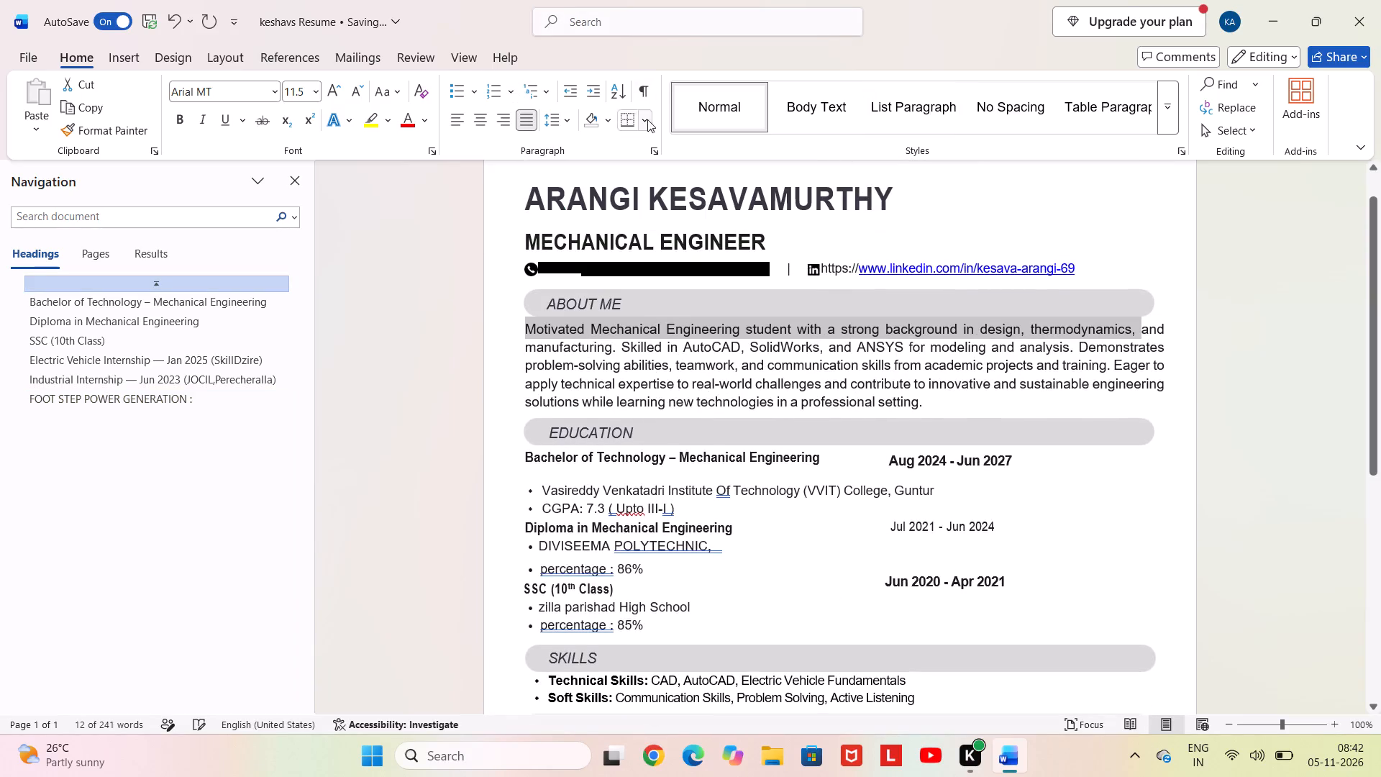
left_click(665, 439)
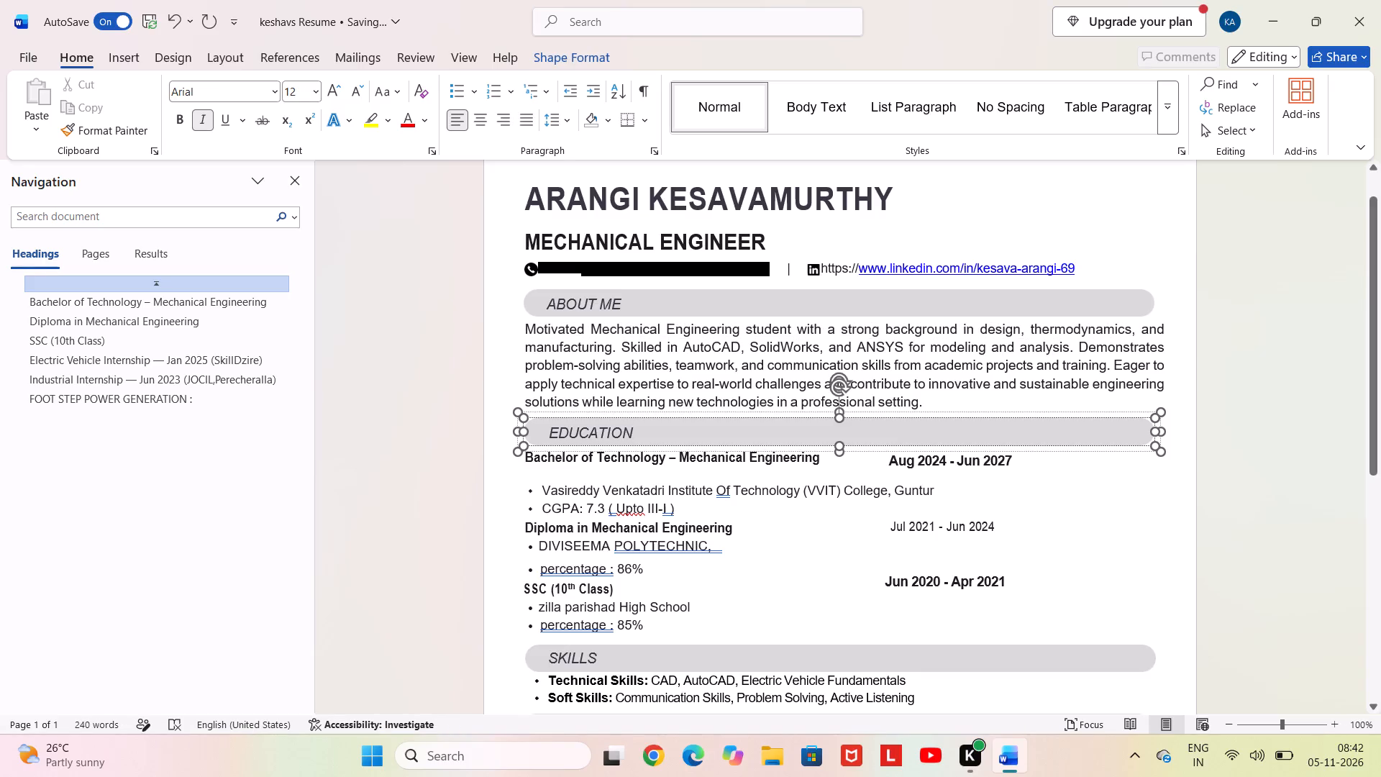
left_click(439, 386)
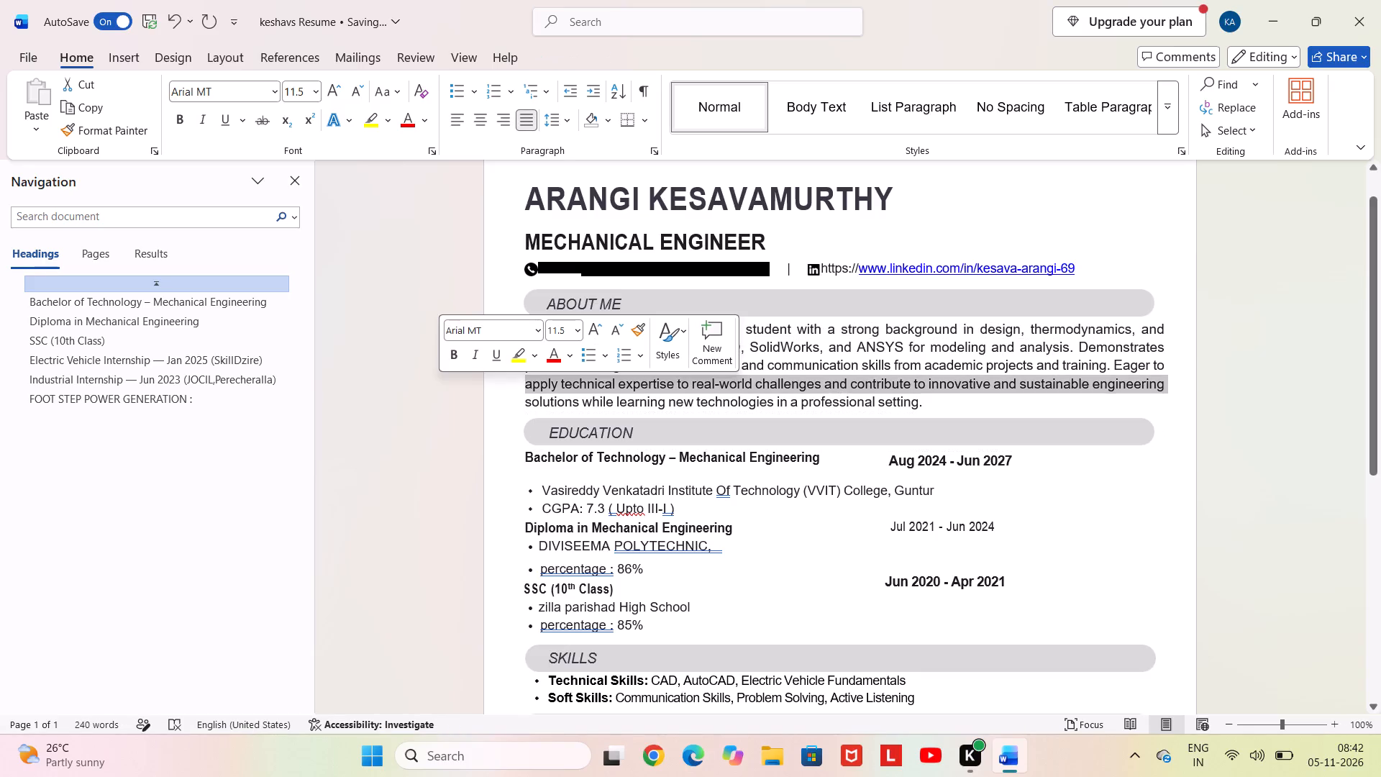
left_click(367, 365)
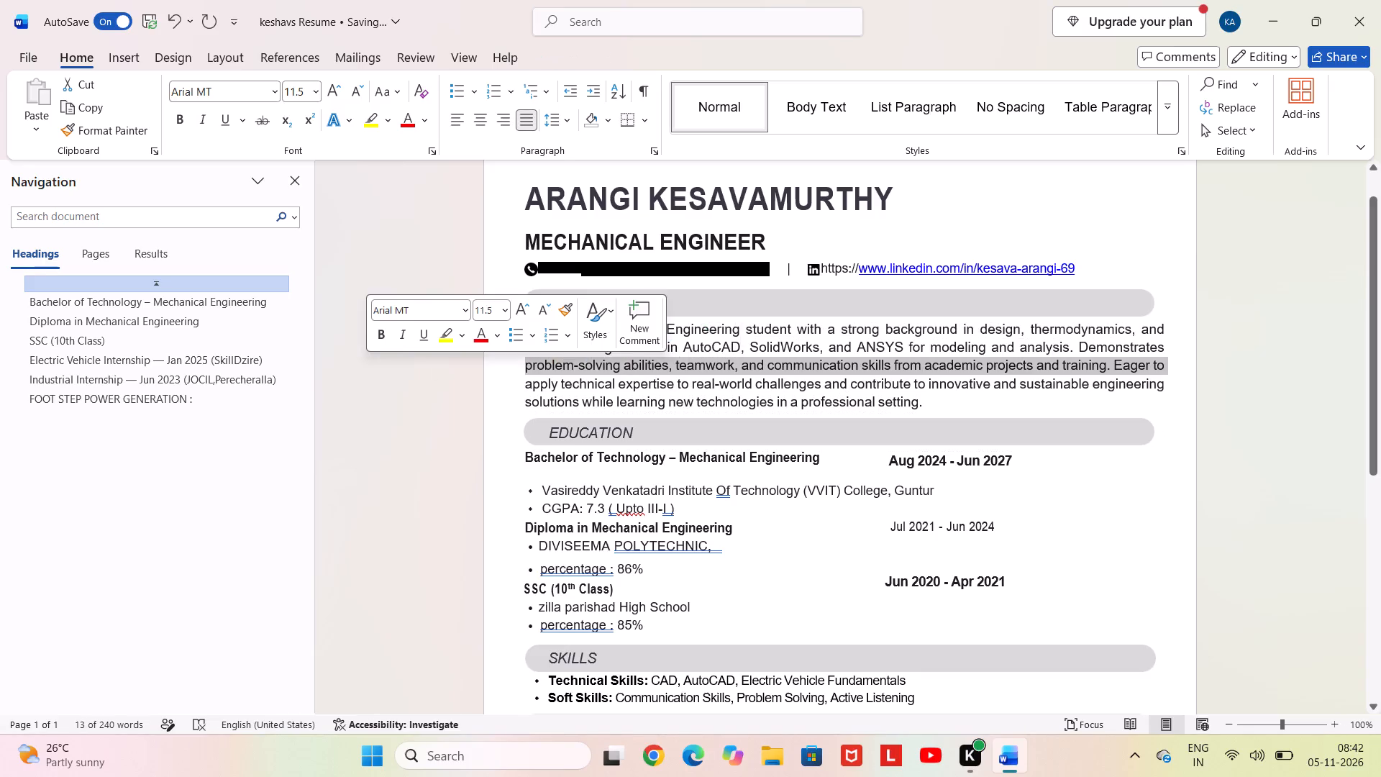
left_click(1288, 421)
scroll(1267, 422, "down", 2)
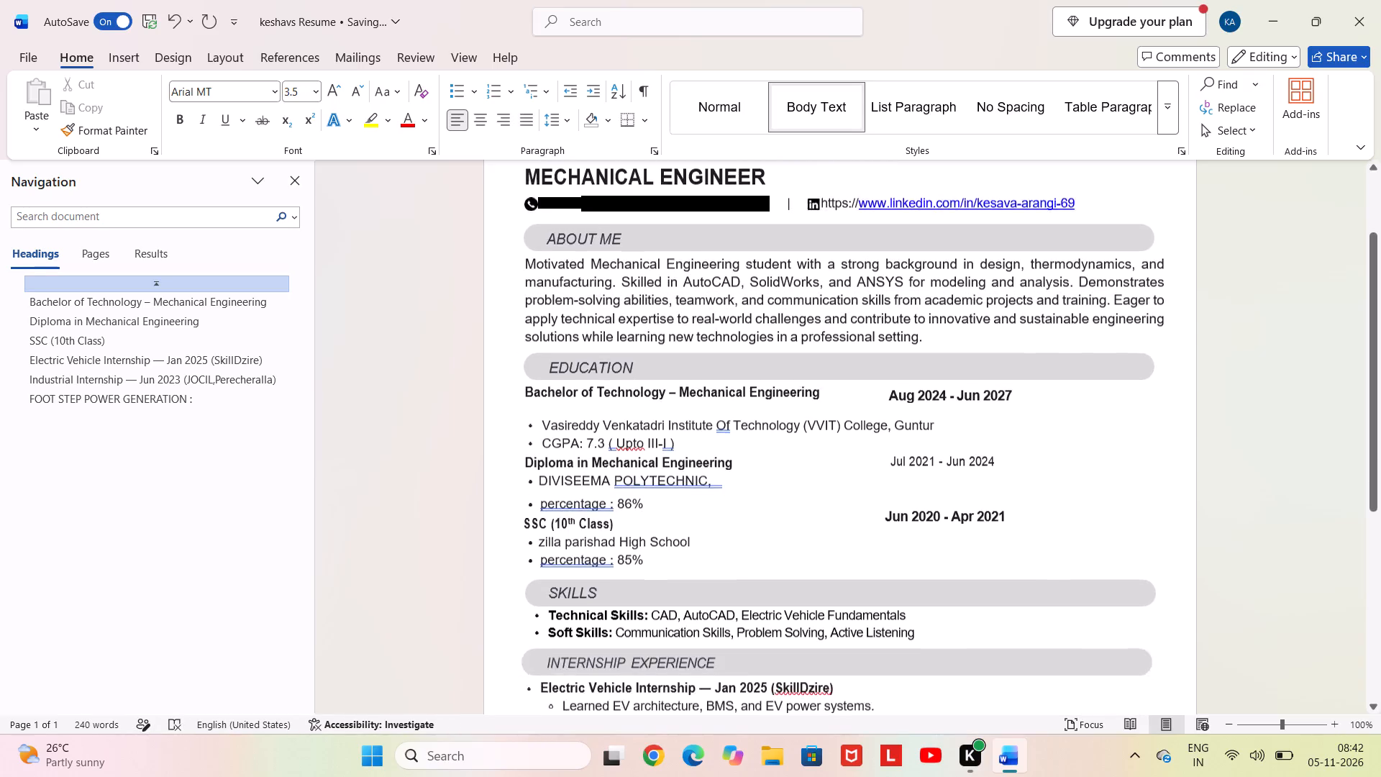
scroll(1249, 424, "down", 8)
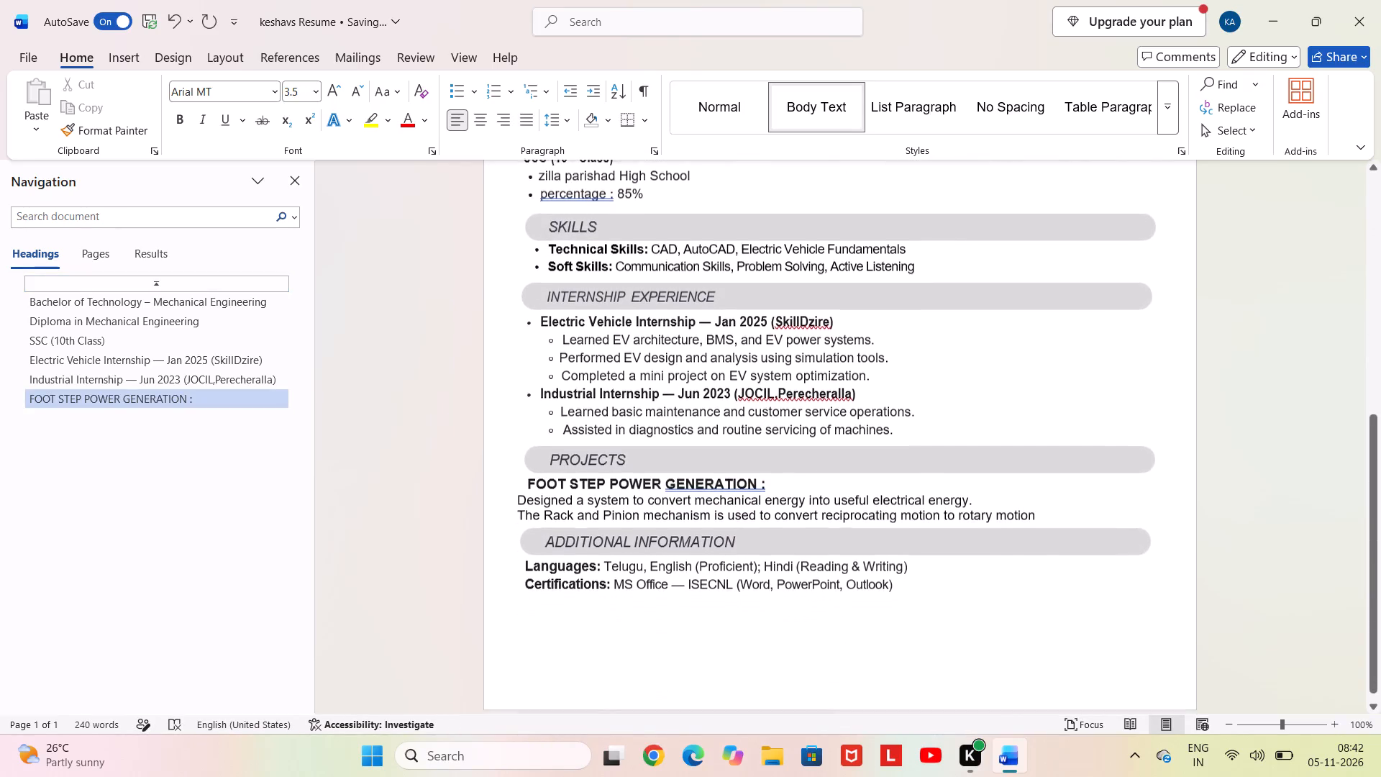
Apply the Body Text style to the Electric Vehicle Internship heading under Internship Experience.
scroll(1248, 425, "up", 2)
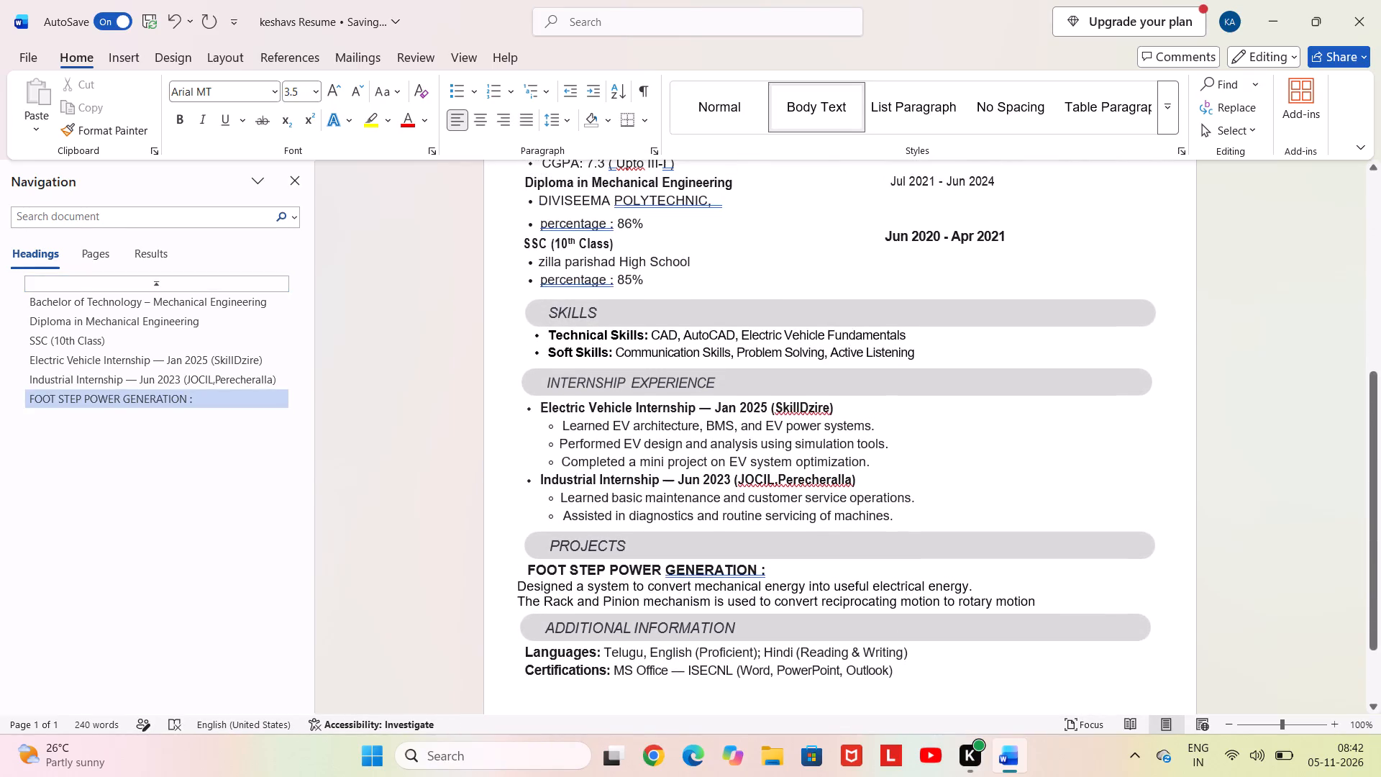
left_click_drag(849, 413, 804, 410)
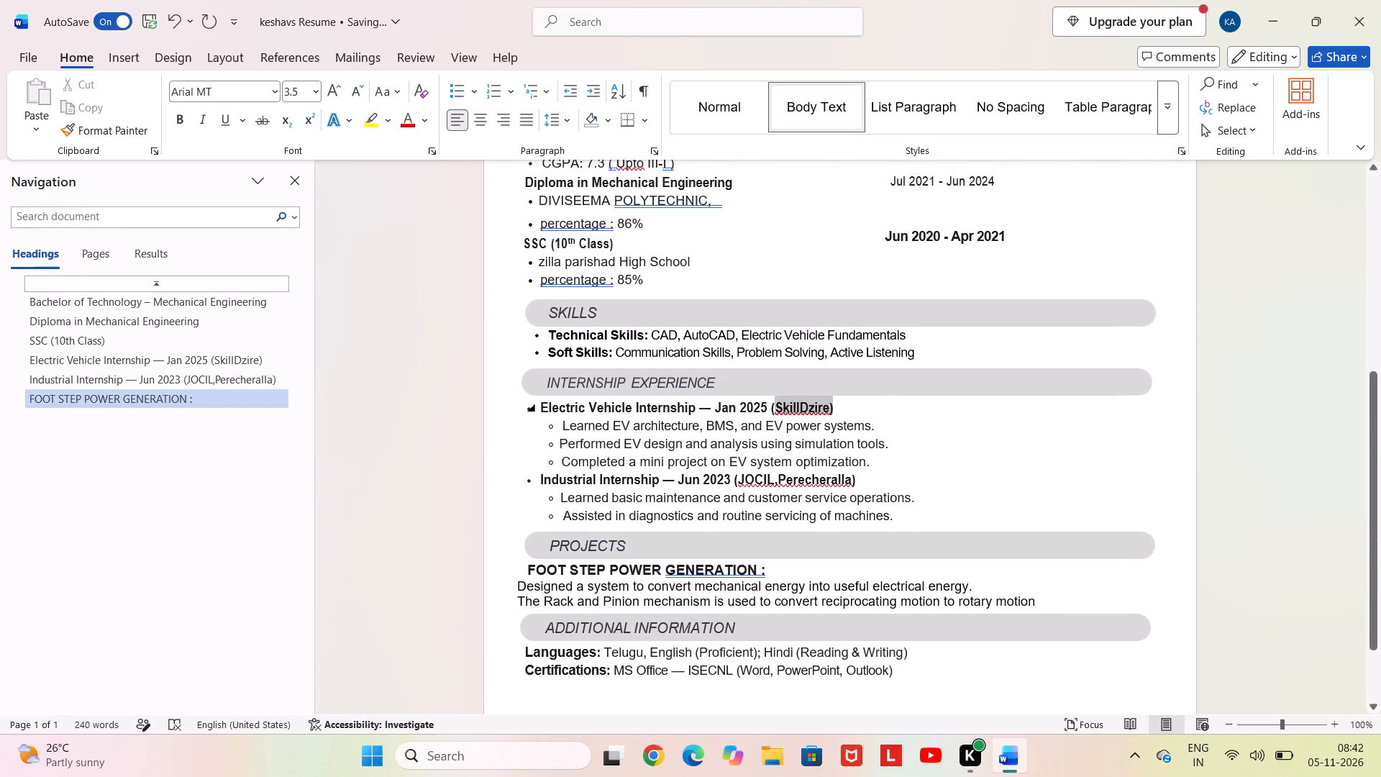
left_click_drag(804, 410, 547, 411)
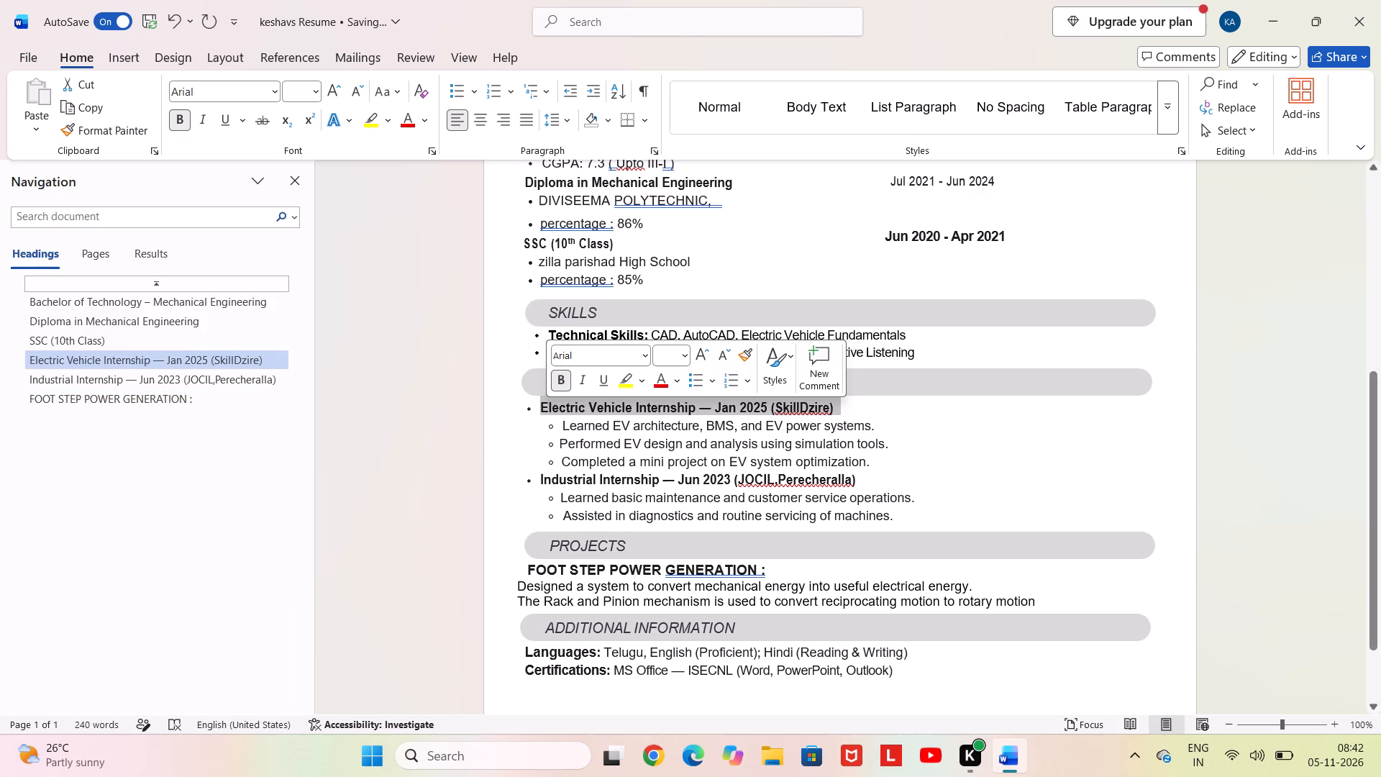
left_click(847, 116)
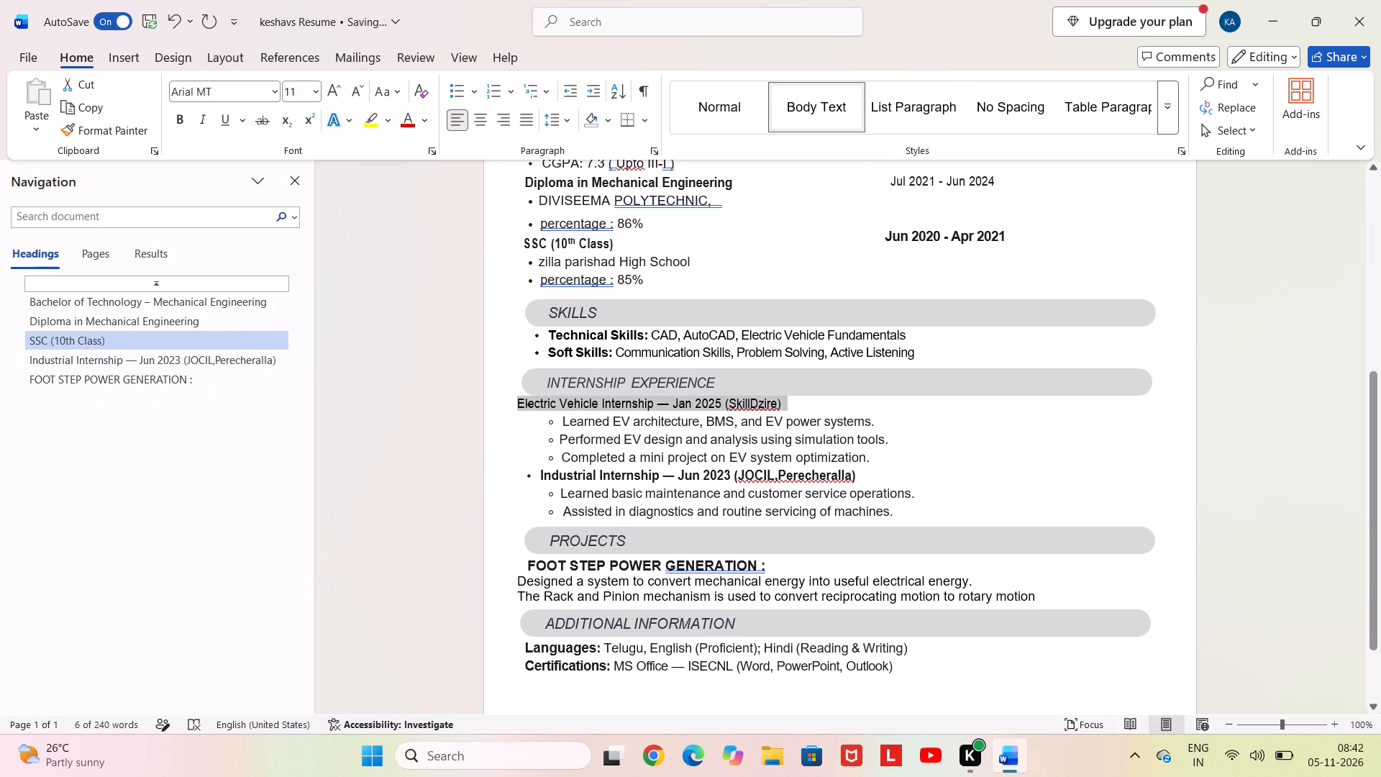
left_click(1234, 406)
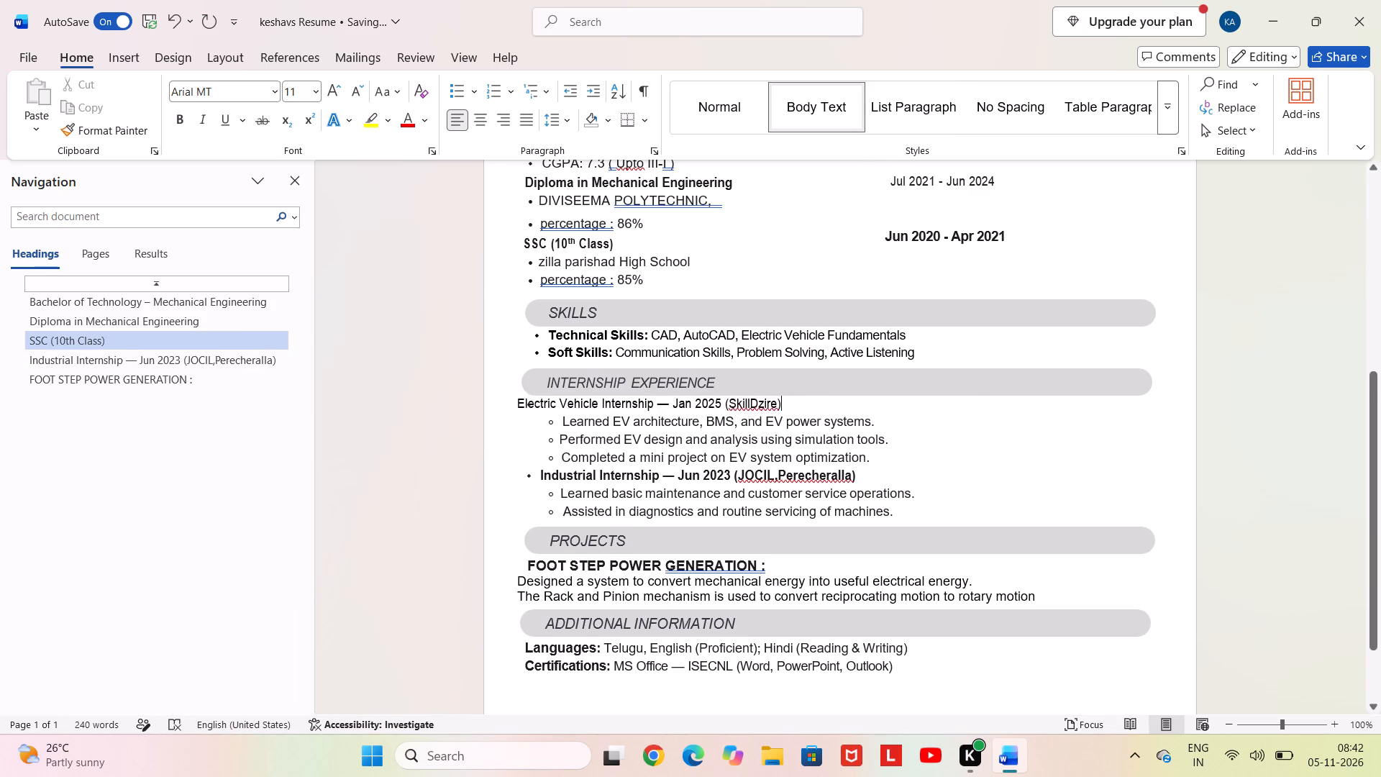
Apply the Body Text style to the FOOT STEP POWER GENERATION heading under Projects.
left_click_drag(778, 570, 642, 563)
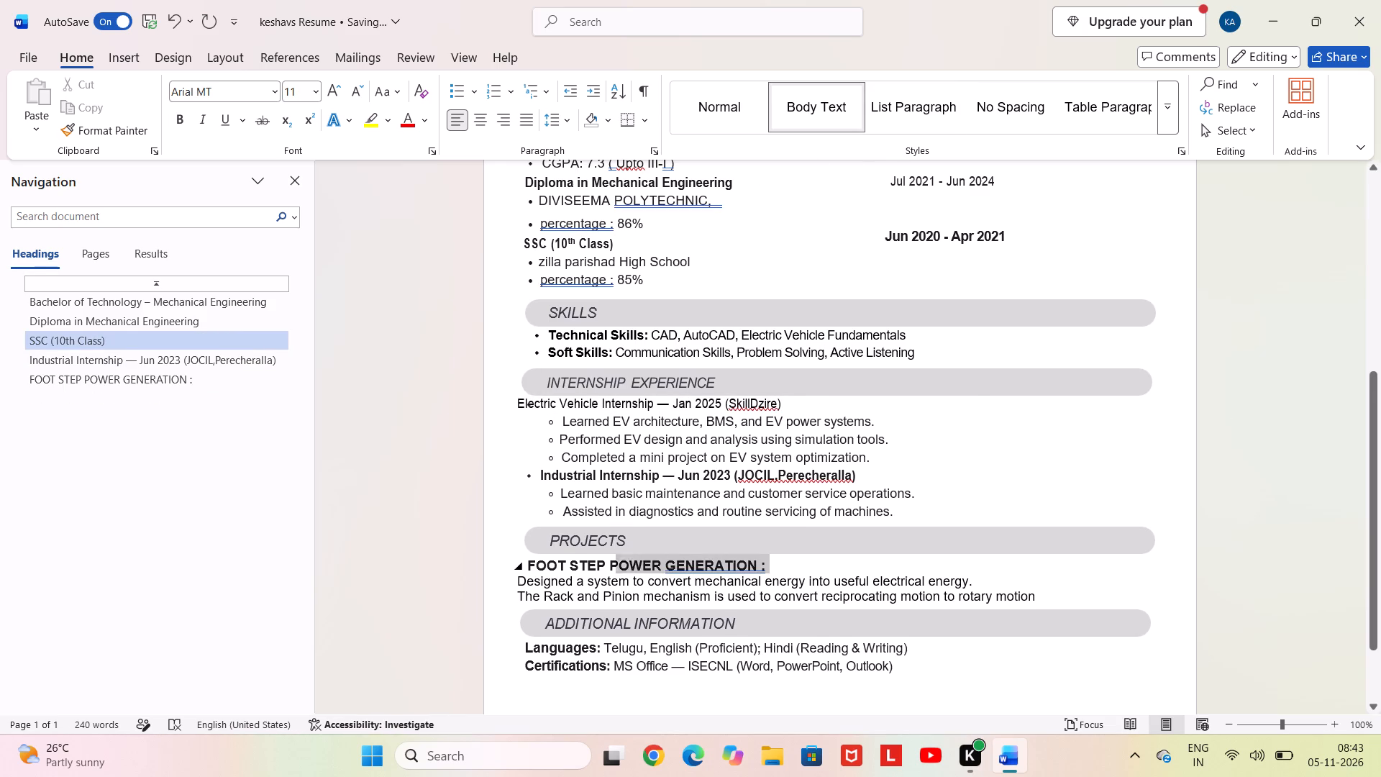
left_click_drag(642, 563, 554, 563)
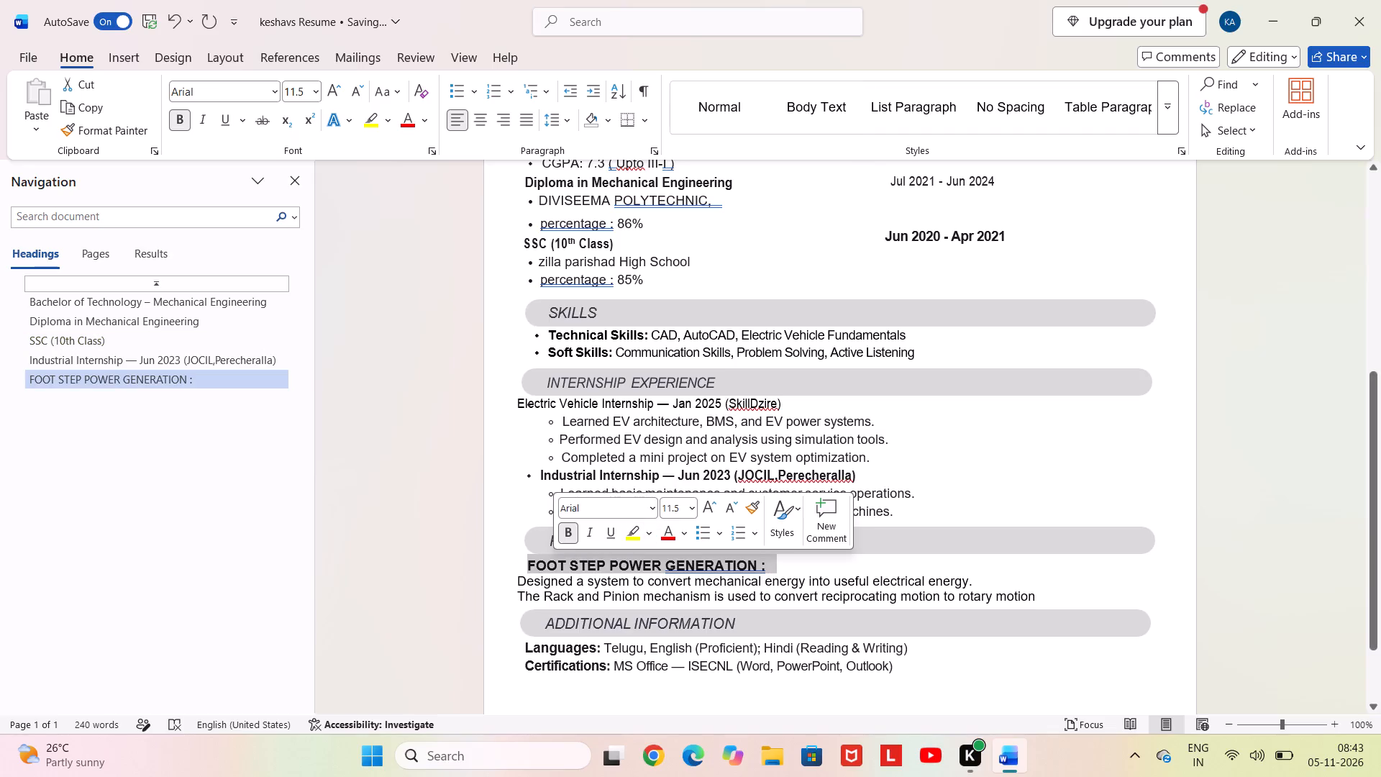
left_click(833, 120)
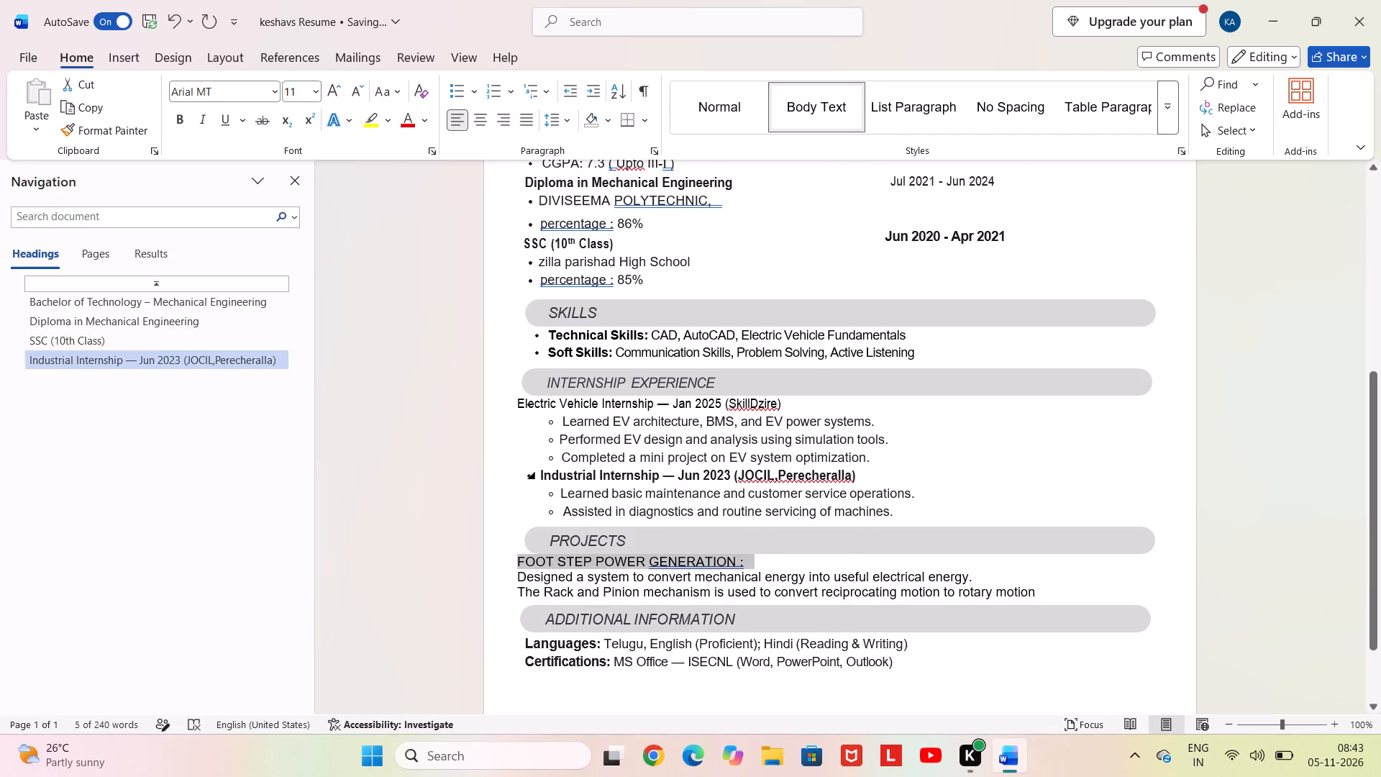
Apply the Heading 1 style to the FOOT STEP POWER GENERATION line under Projects.
scroll(1126, 495, "up", 6)
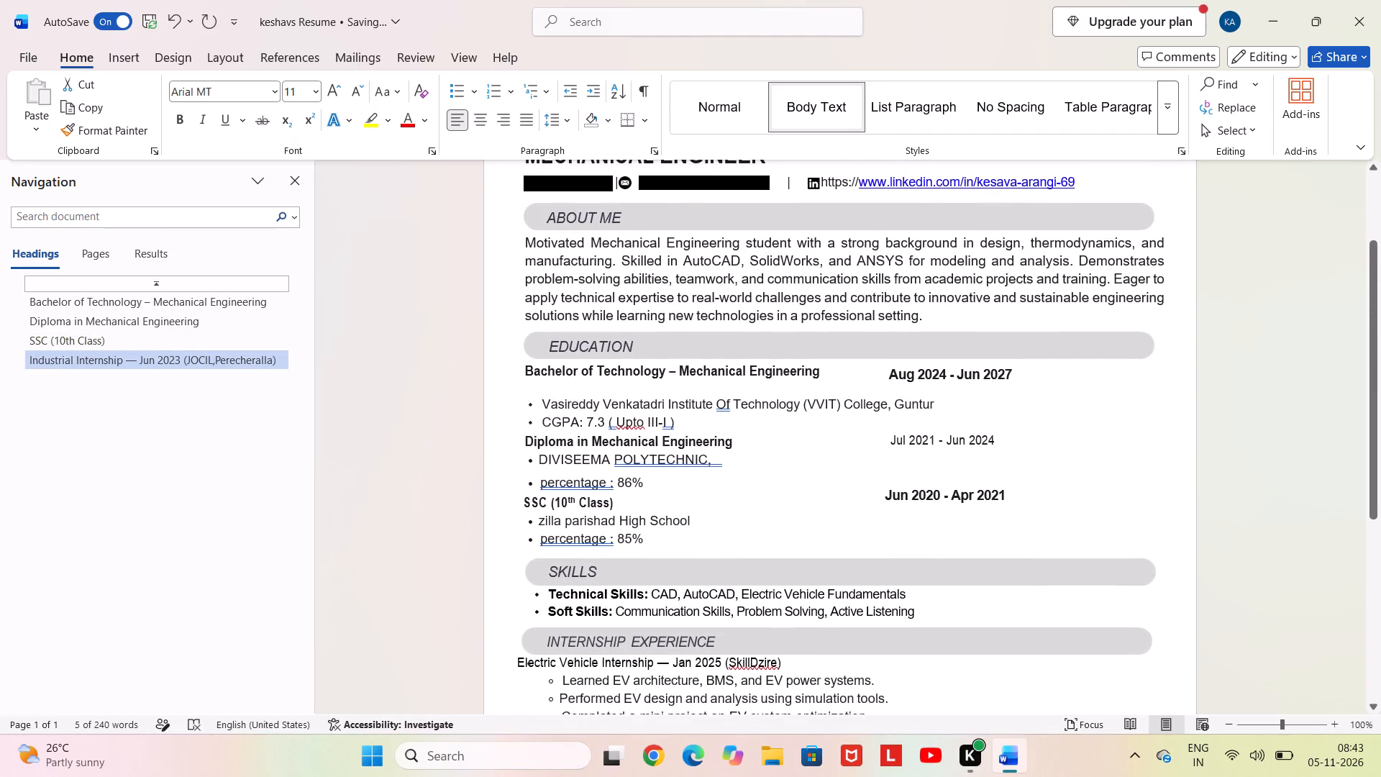
scroll(1126, 495, "down", 3)
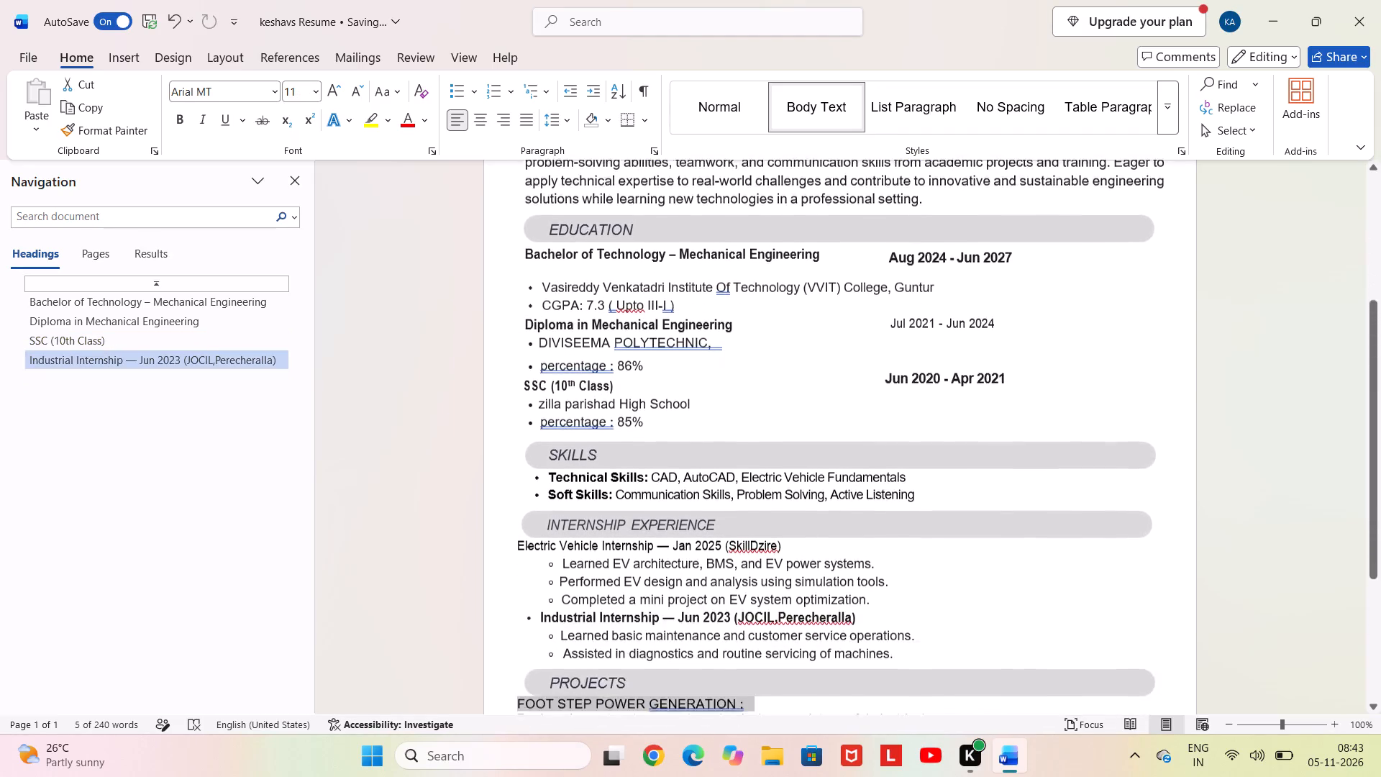
scroll(1126, 495, "down", 6)
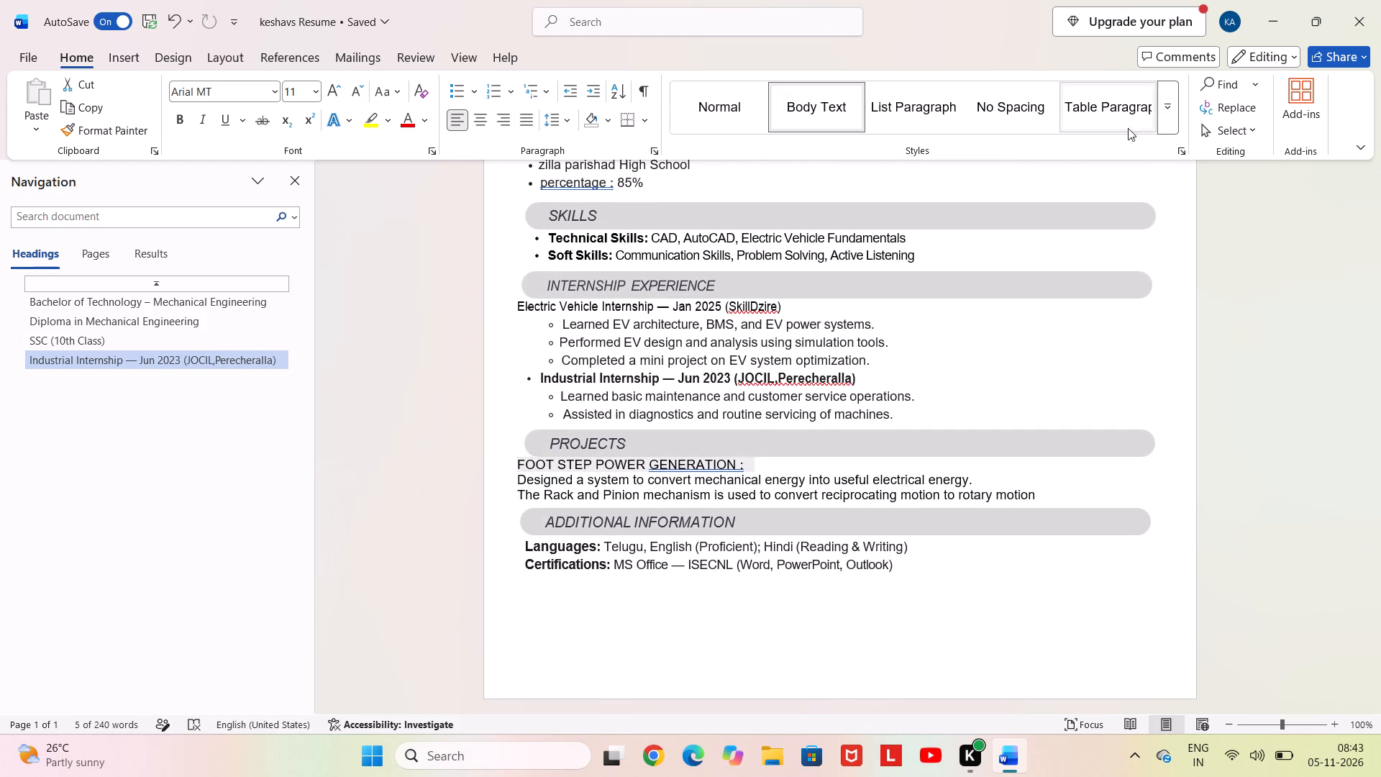
left_click(1170, 112)
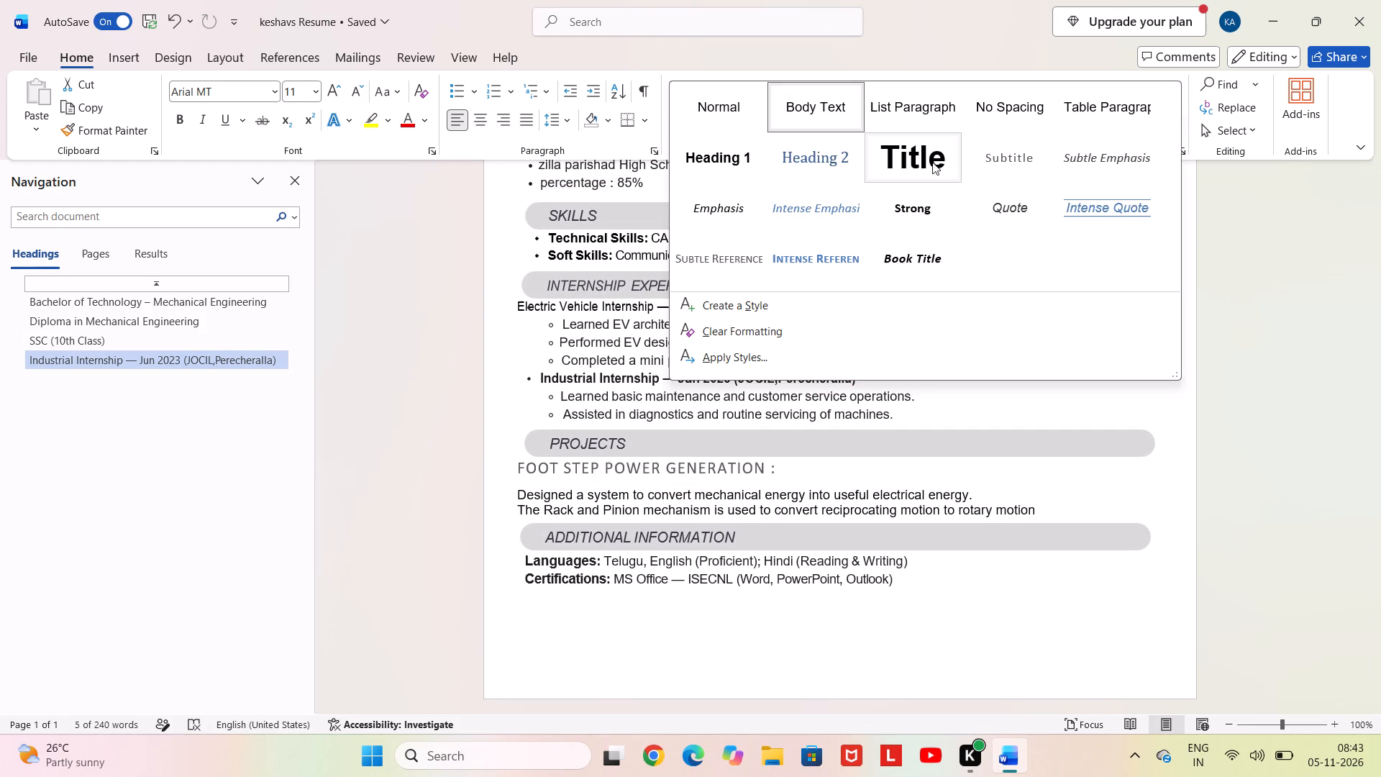
left_click(721, 157)
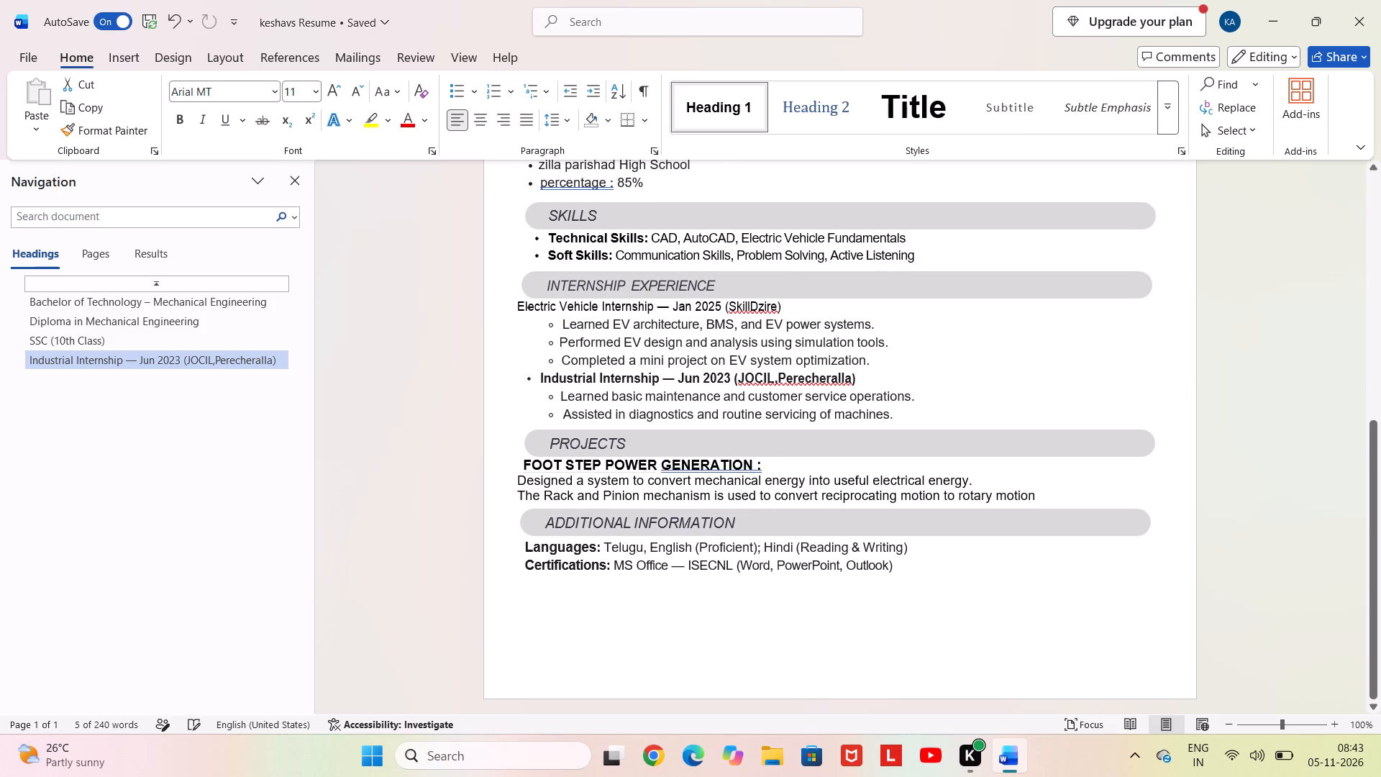
left_click(1308, 344)
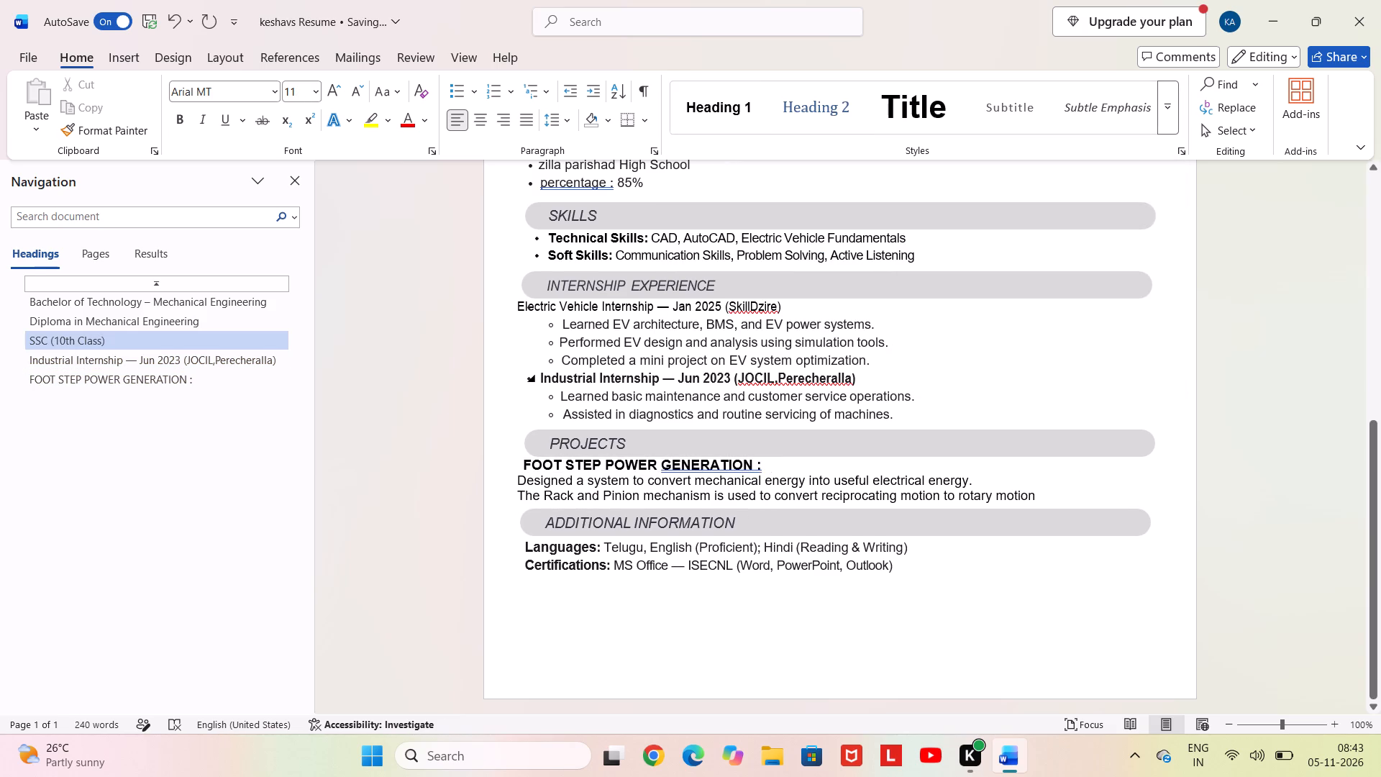
Apply the Heading 1 style to the Electric Vehicle Internship — Jan 2025 (SkillDzire) line under Internship Experience.
scroll(850, 374, "up", 3)
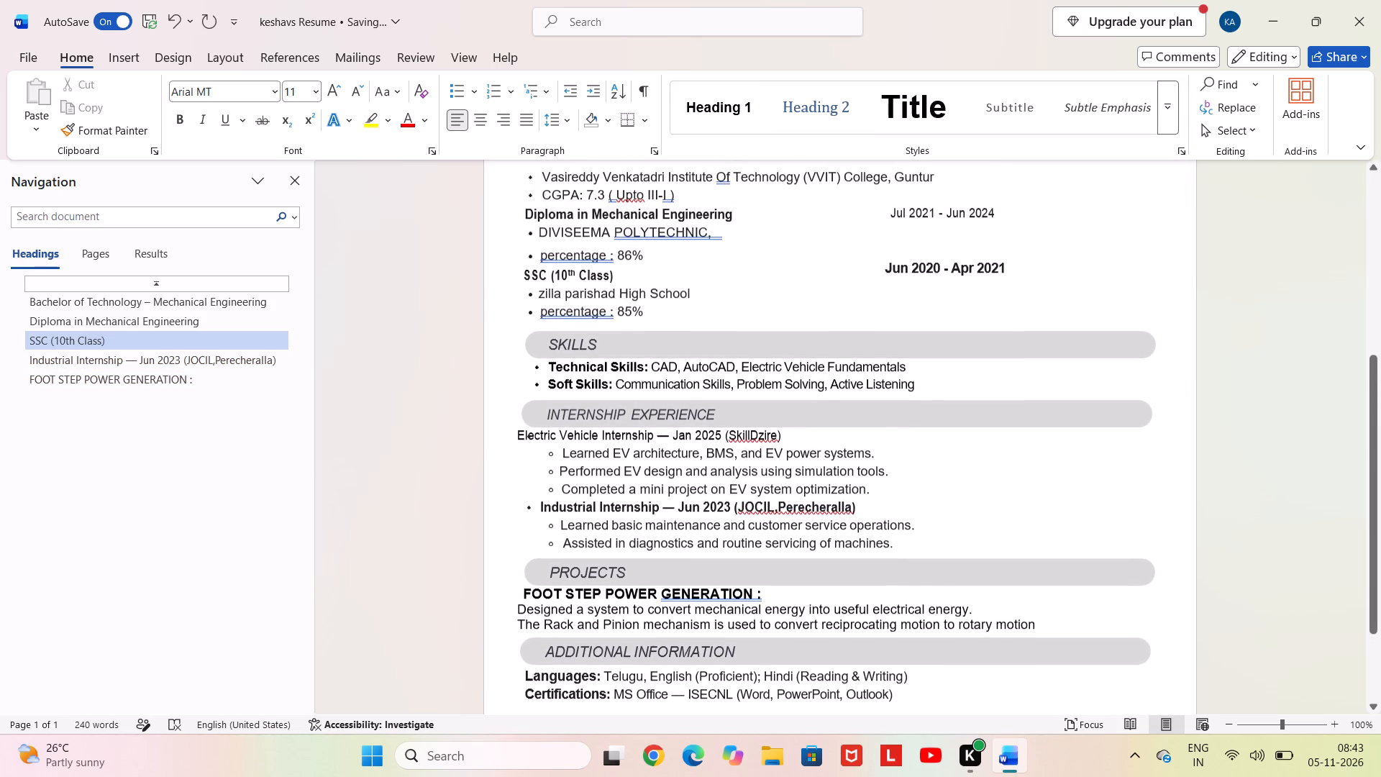
scroll(811, 377, "up", 1)
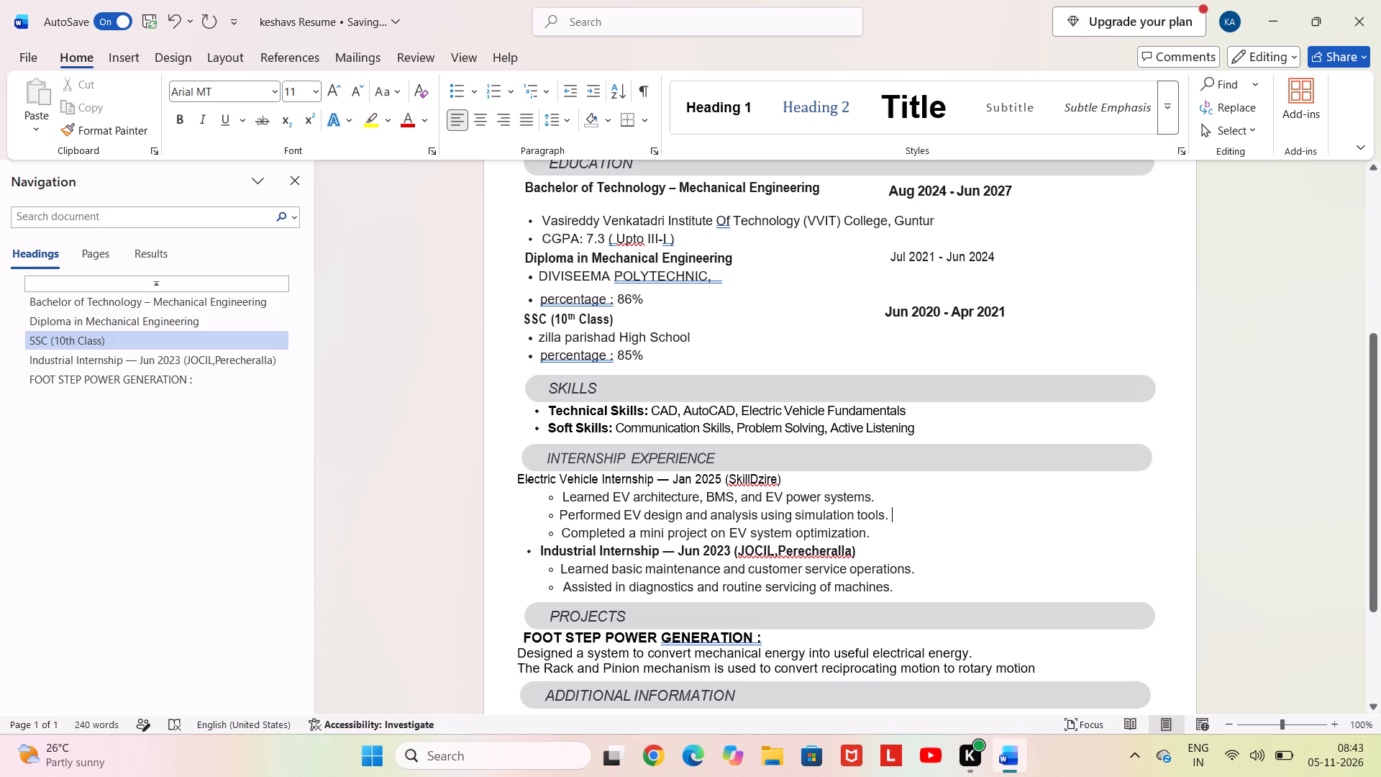
left_click_drag(770, 481, 645, 478)
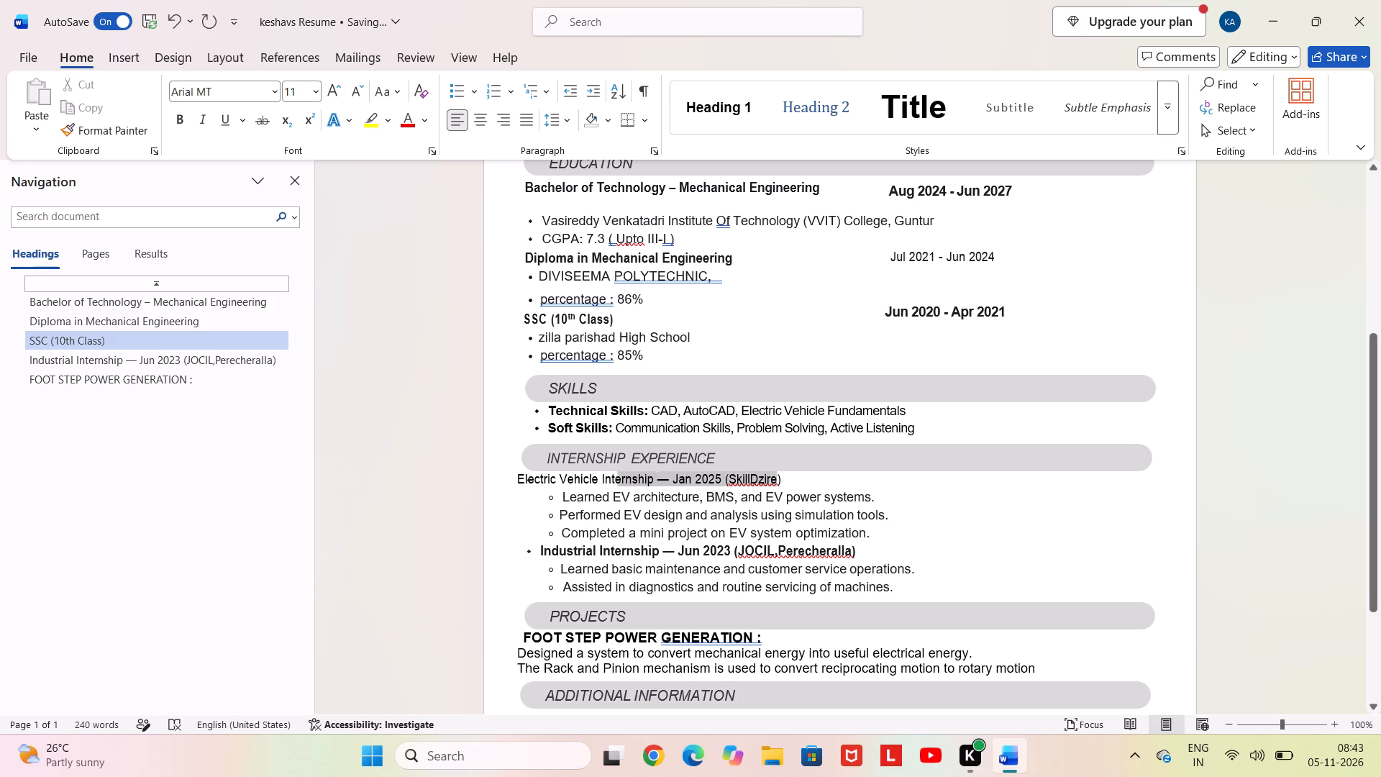
left_click_drag(645, 478, 537, 488)
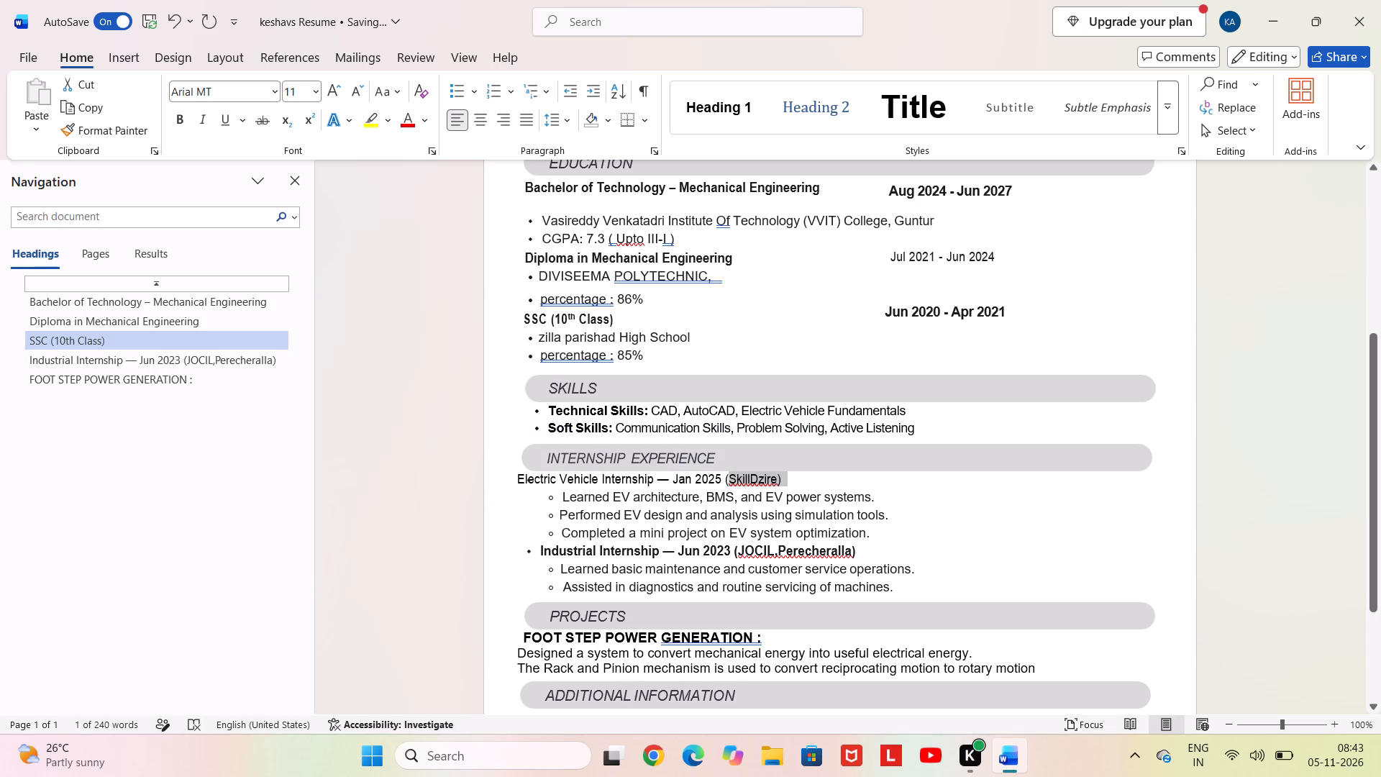
left_click_drag(1236, 504, 1188, 513)
left_click_drag(501, 467, 545, 480)
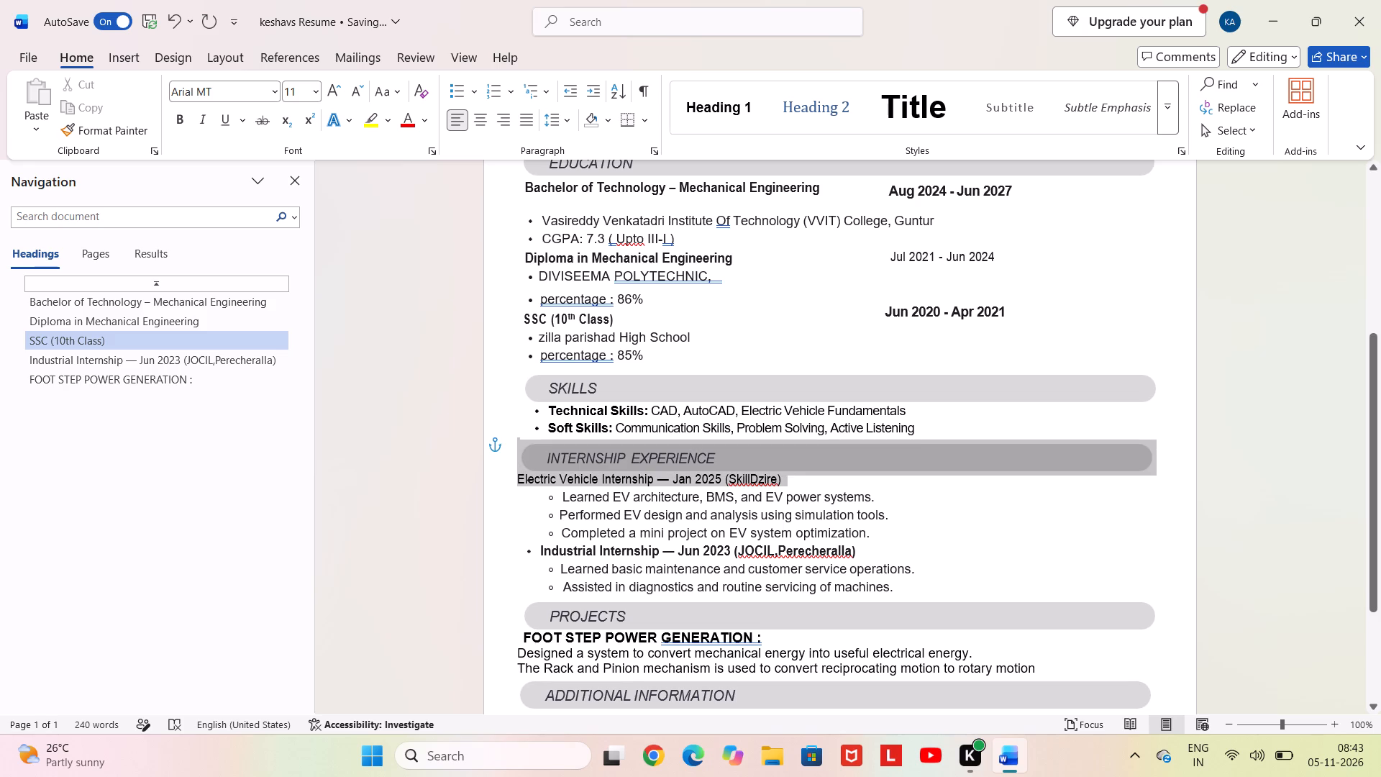
left_click_drag(545, 480, 727, 486)
left_click(1213, 464)
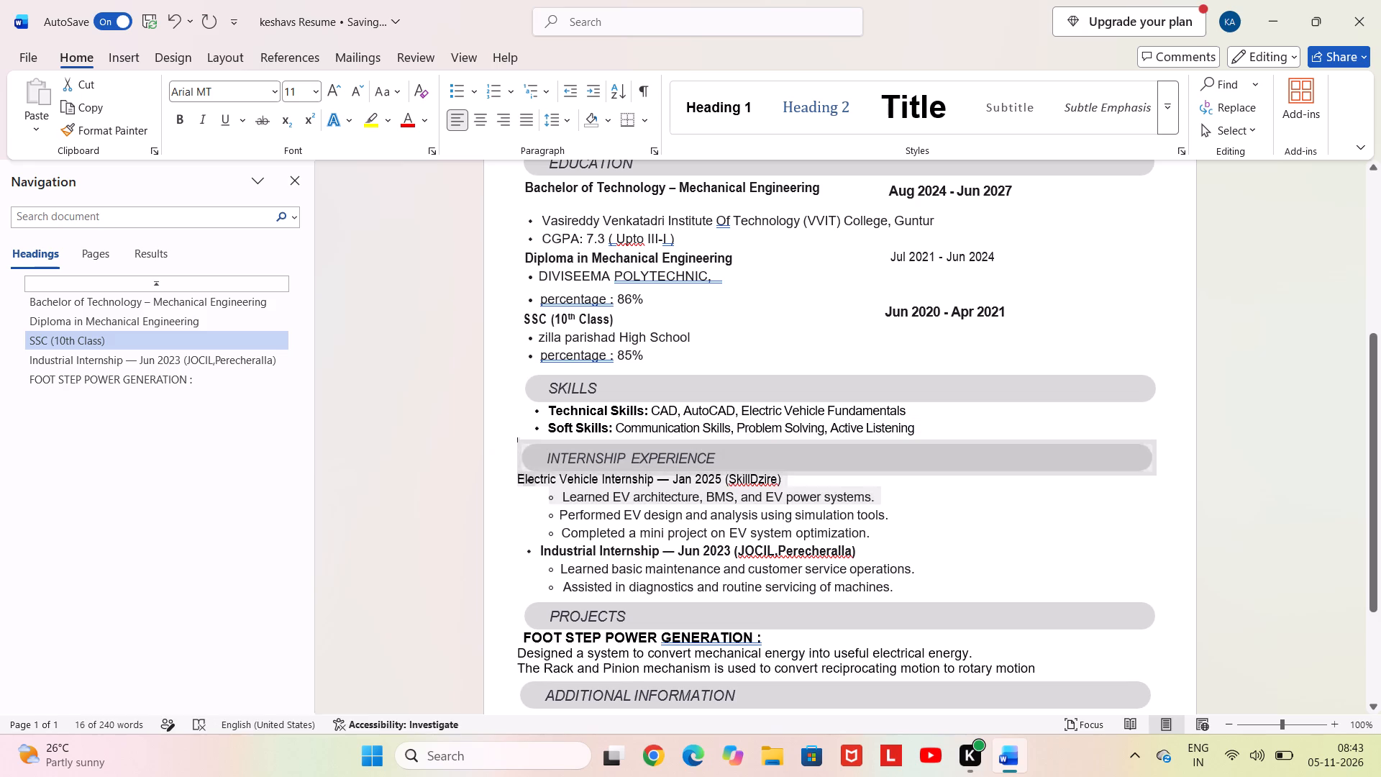
left_click_drag(513, 475, 527, 476)
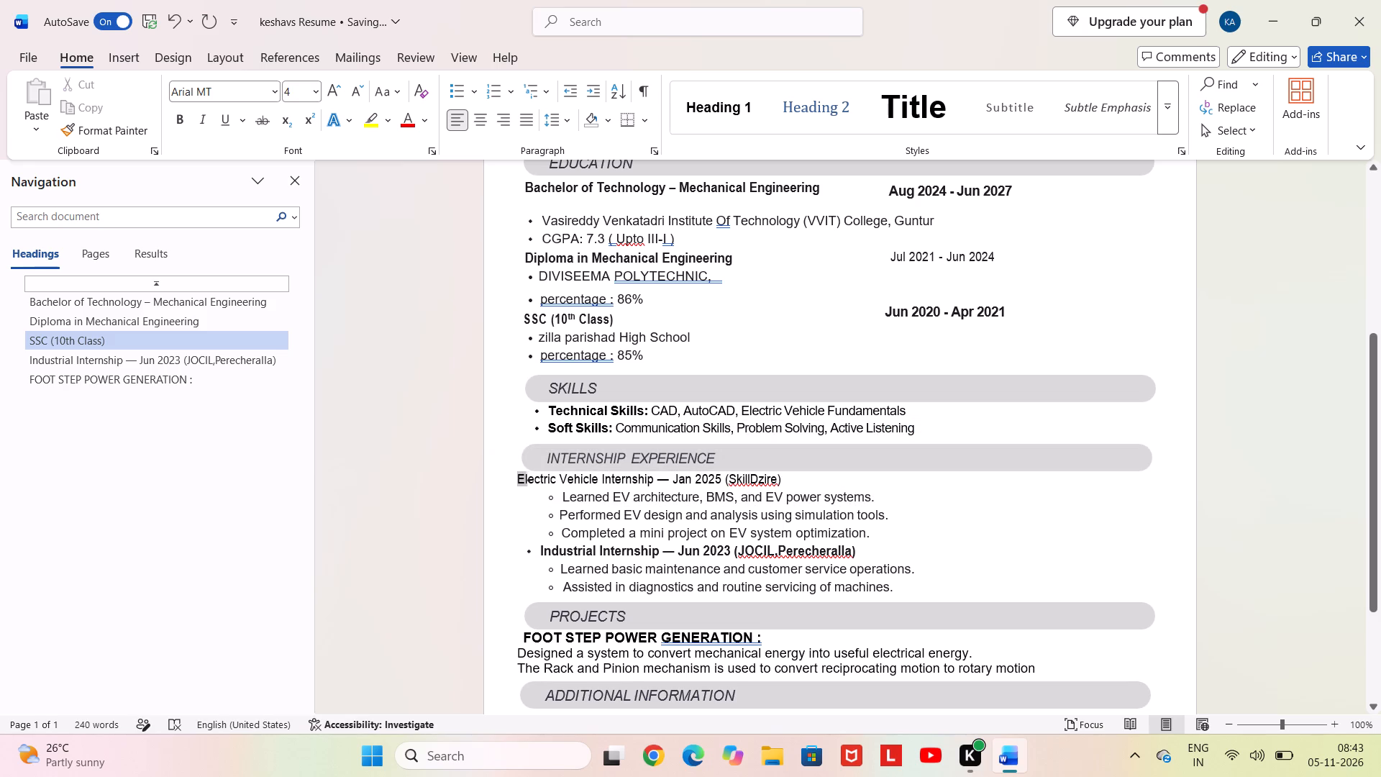
left_click_drag(527, 476, 783, 473)
left_click_drag(783, 473, 783, 479)
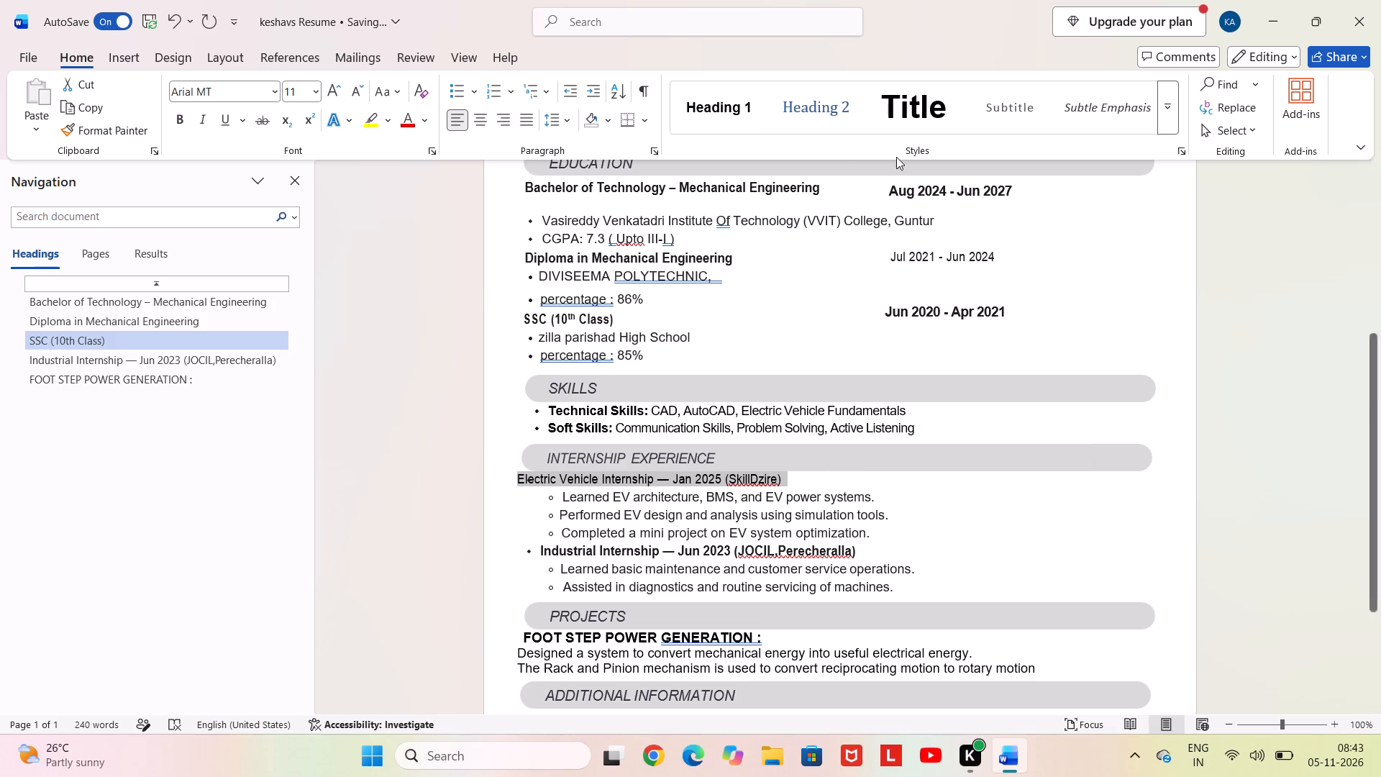
left_click(719, 110)
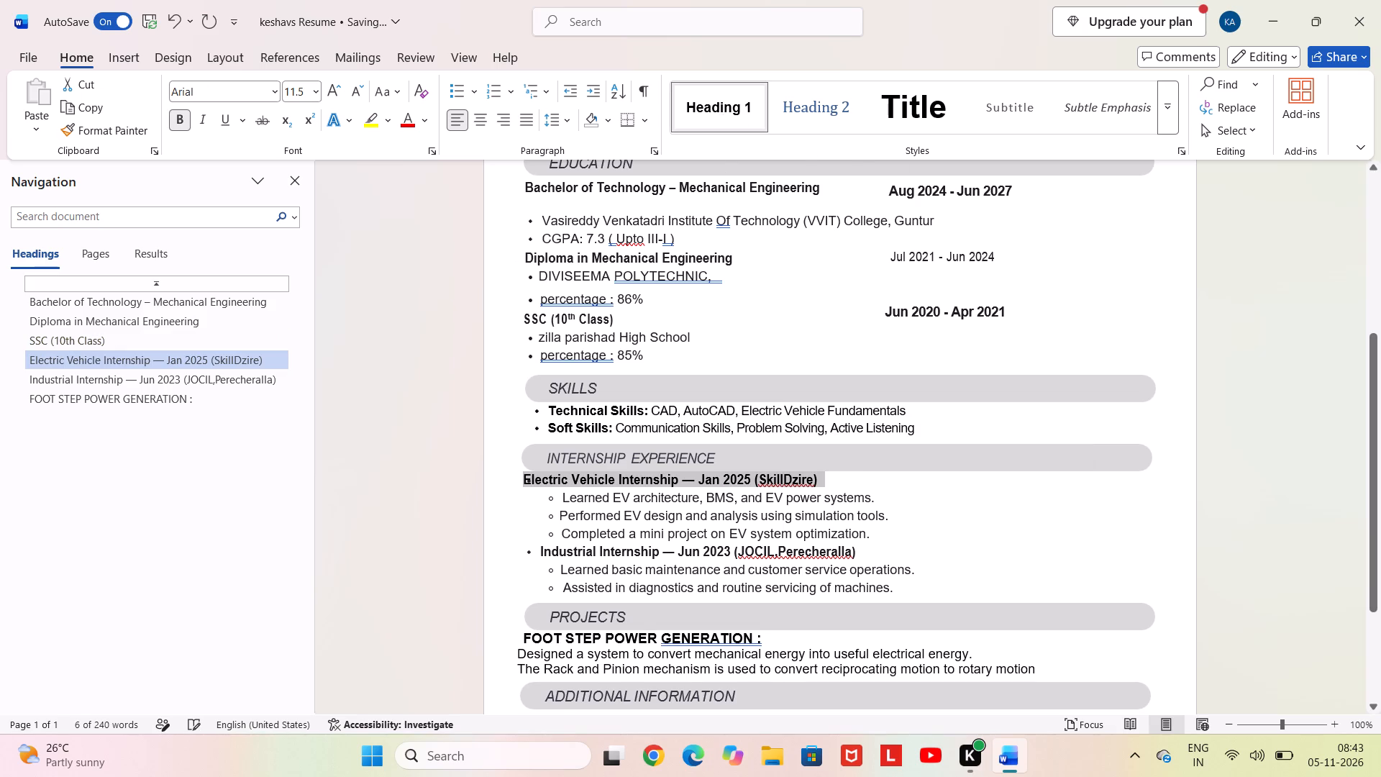
left_click(432, 449)
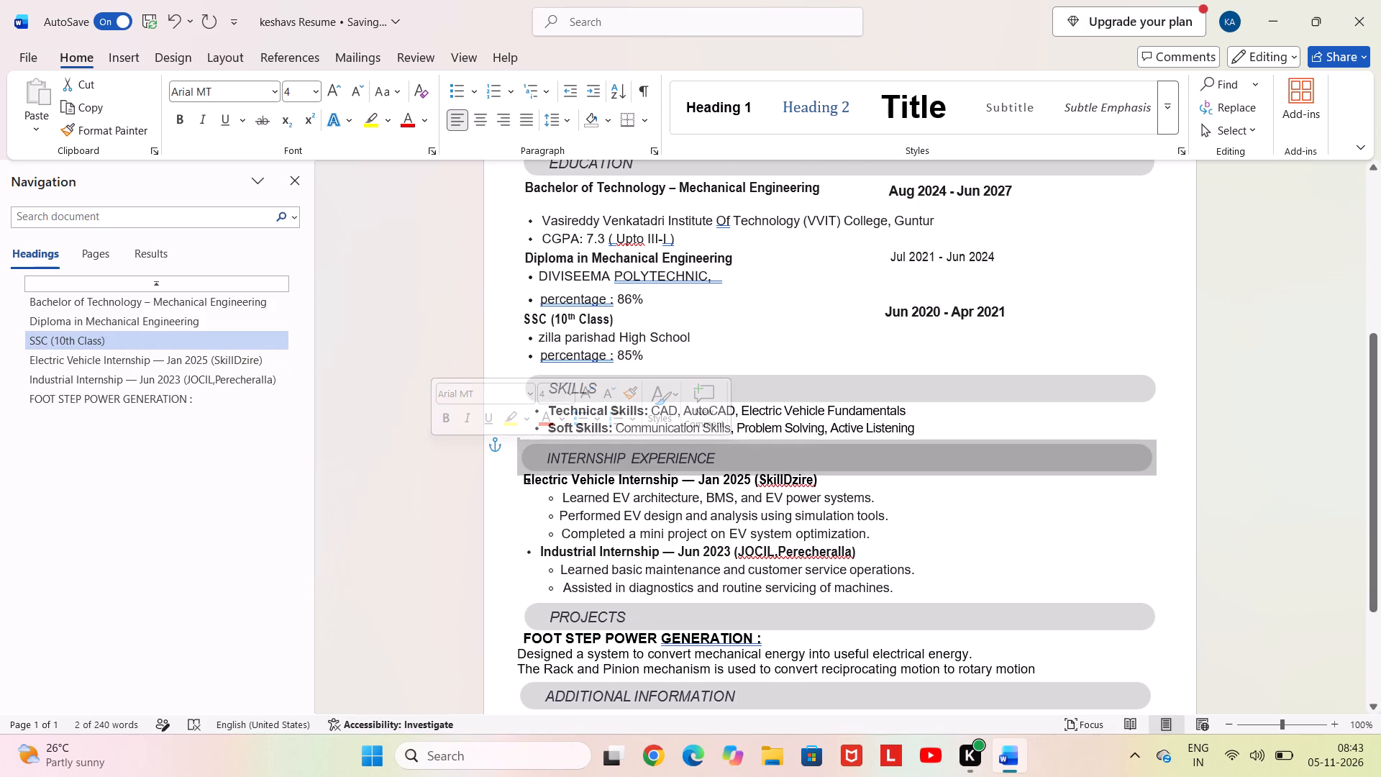
left_click(421, 486)
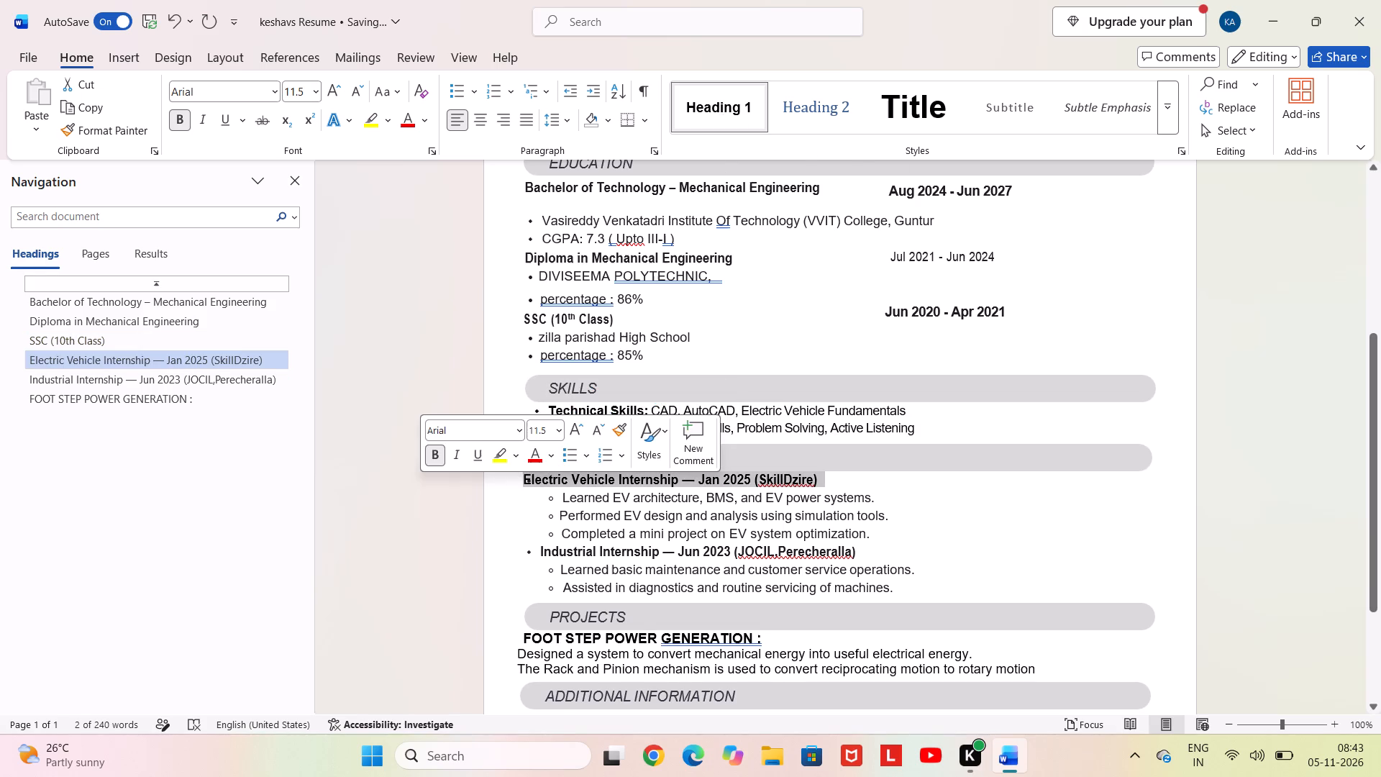
left_click(398, 576)
left_click(373, 451)
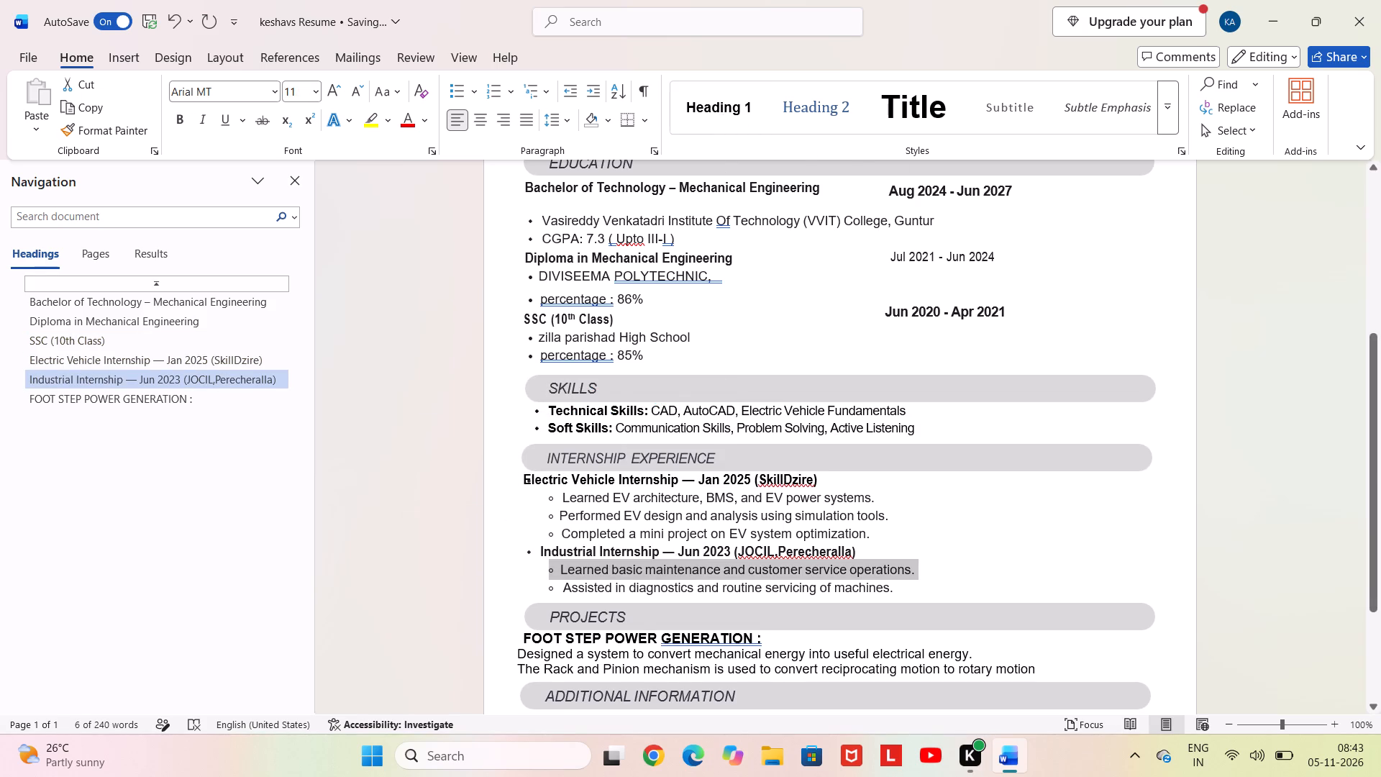
Look back over the resume up to the name header and save the document.
scroll(866, 373, "up", 1)
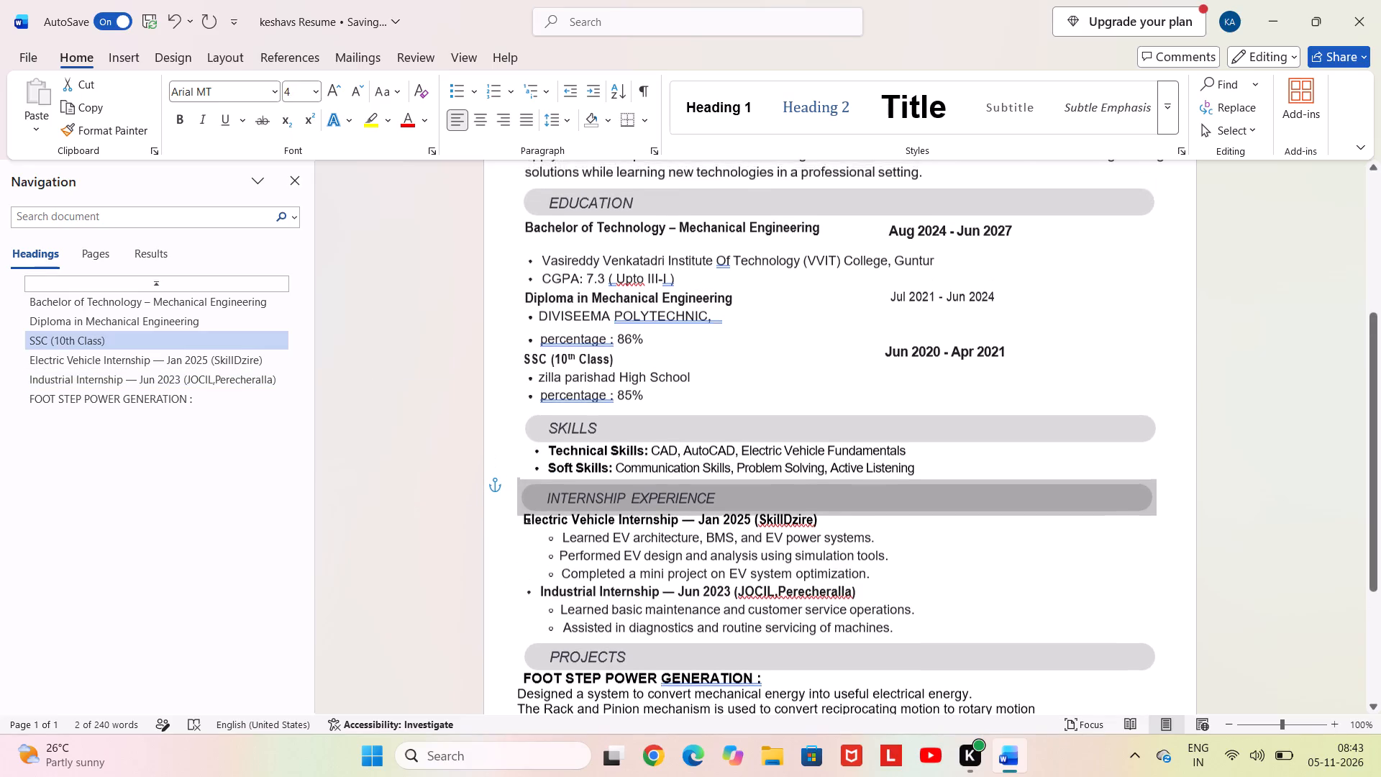
scroll(850, 380, "up", 5)
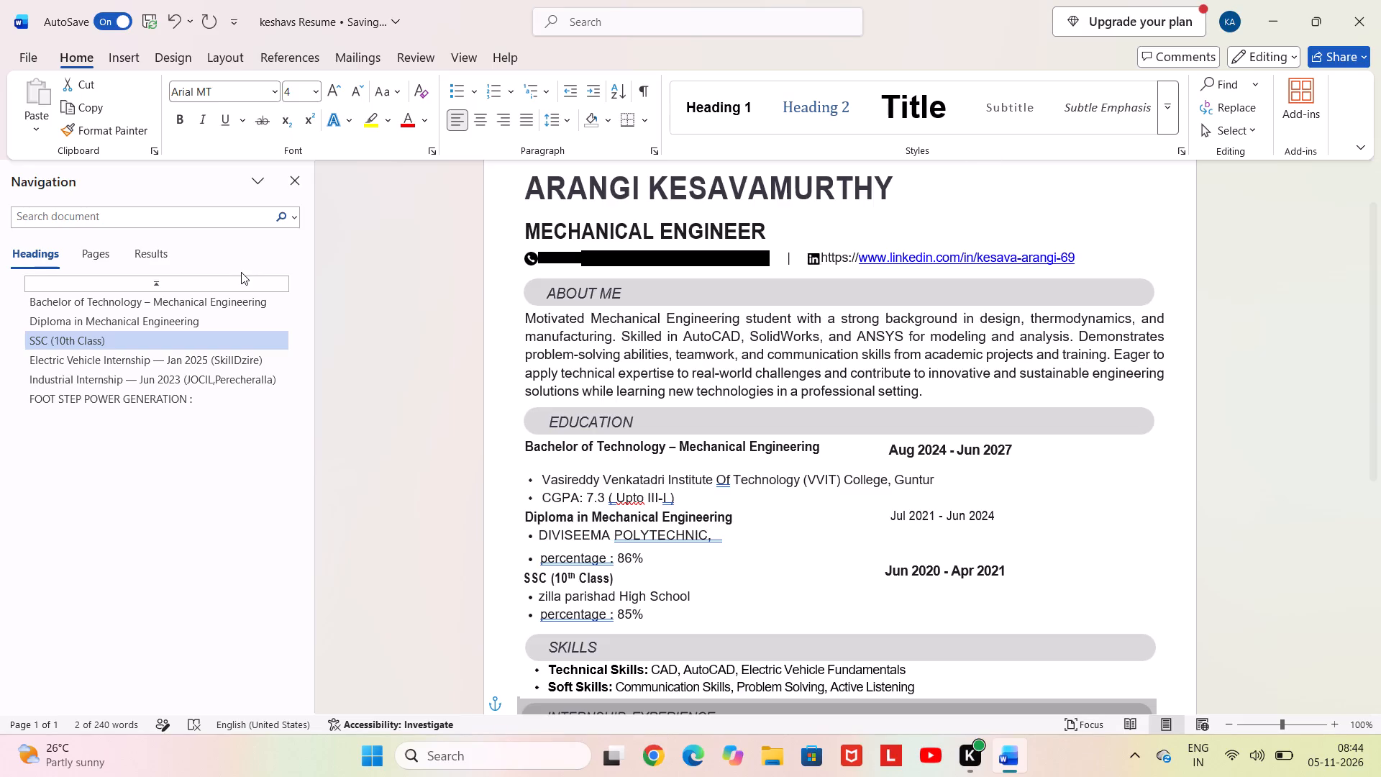
key("ctrl+s")
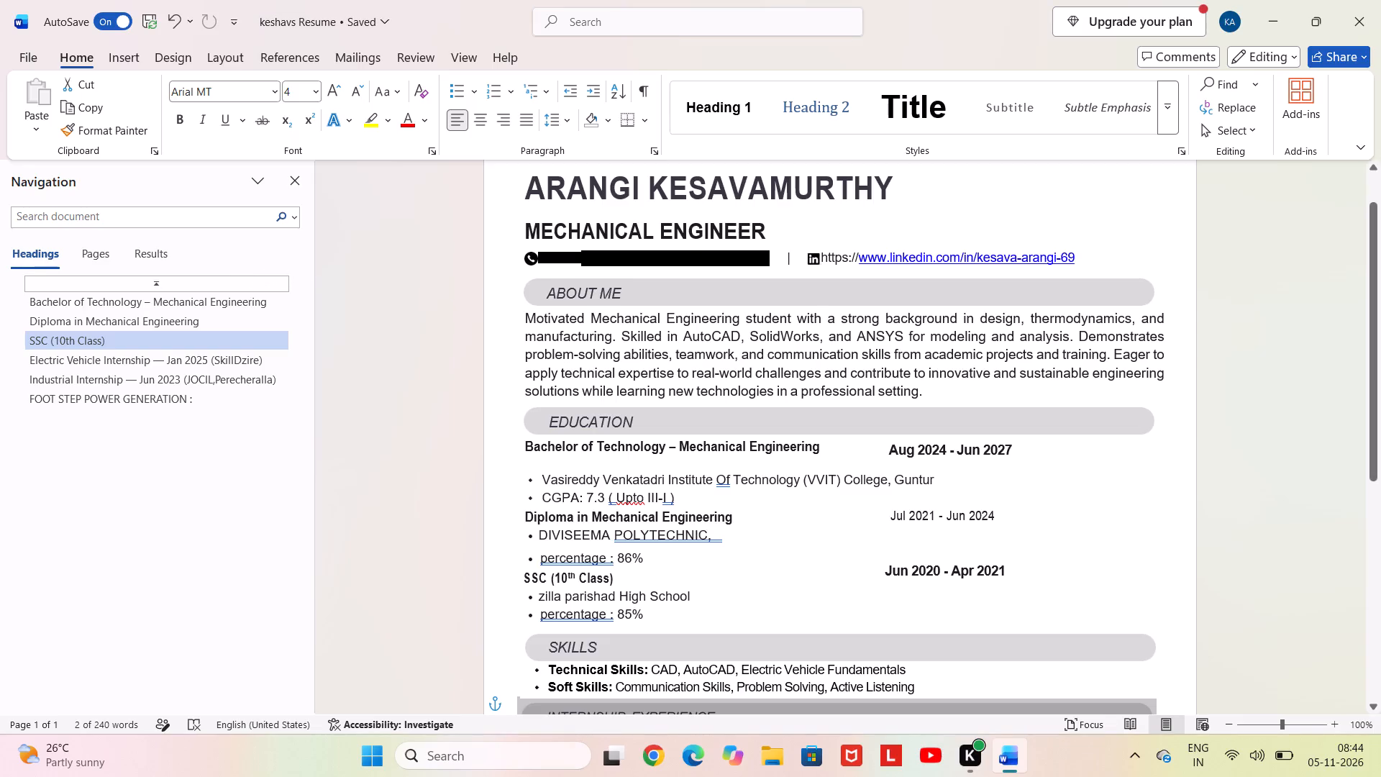
Set the resume file's location to the Desktop folder in the personal OneDrive.
scroll(358, 286, "up", 1)
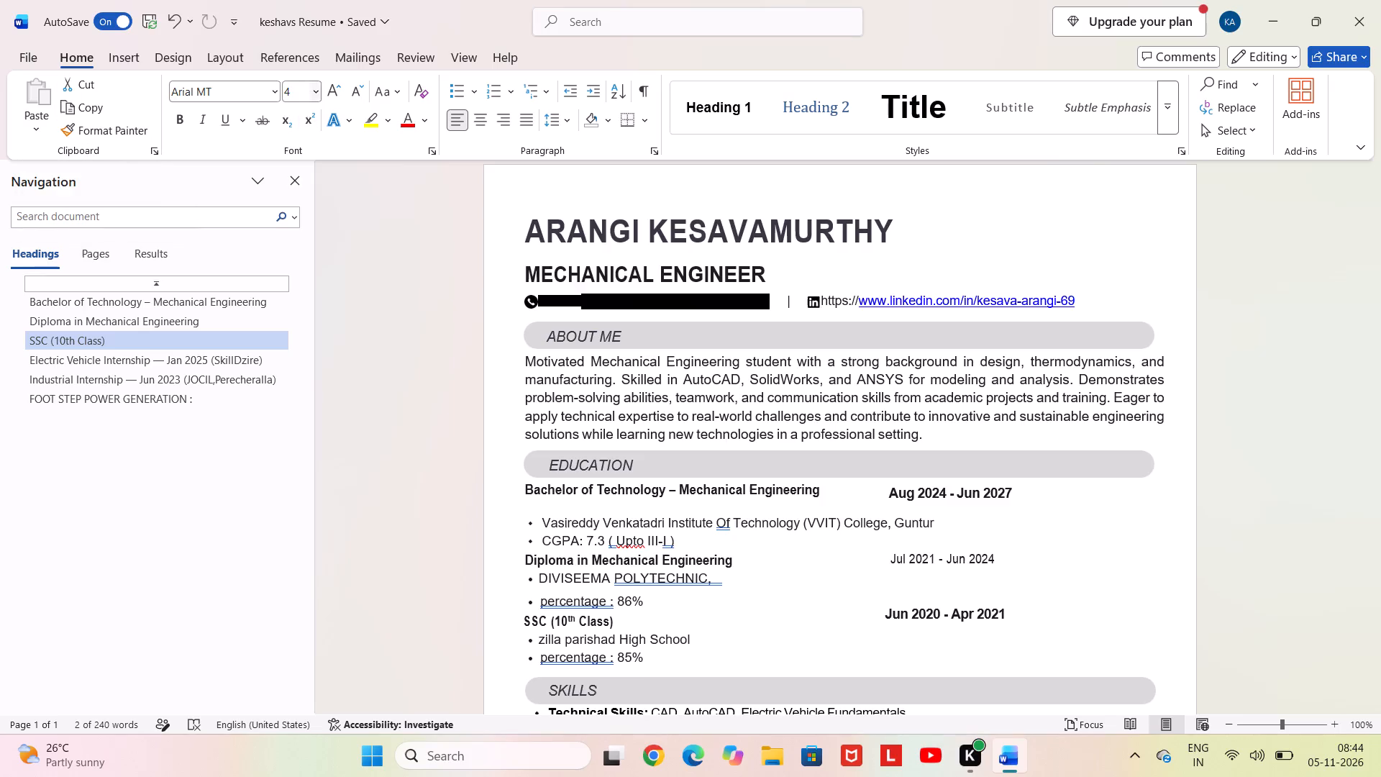
left_click(365, 30)
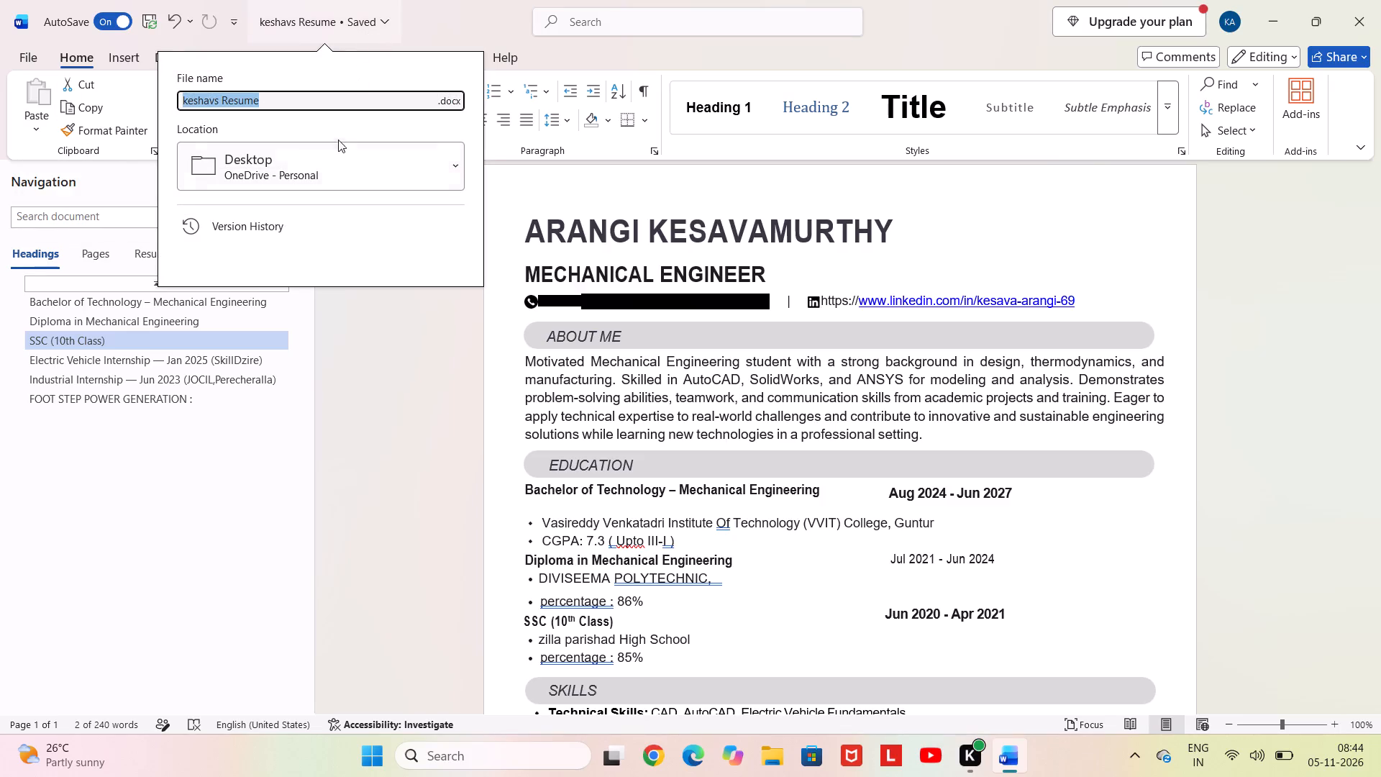
left_click(450, 164)
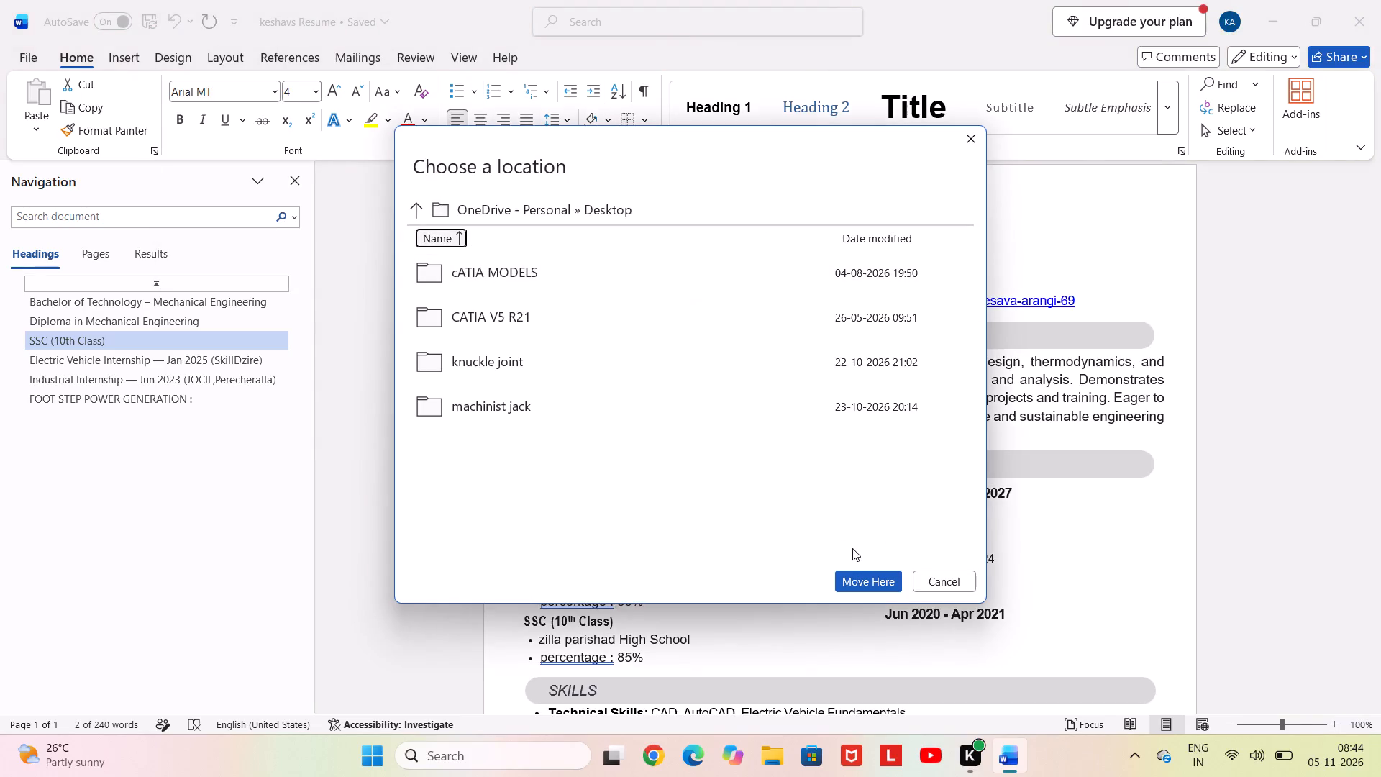
left_click(857, 583)
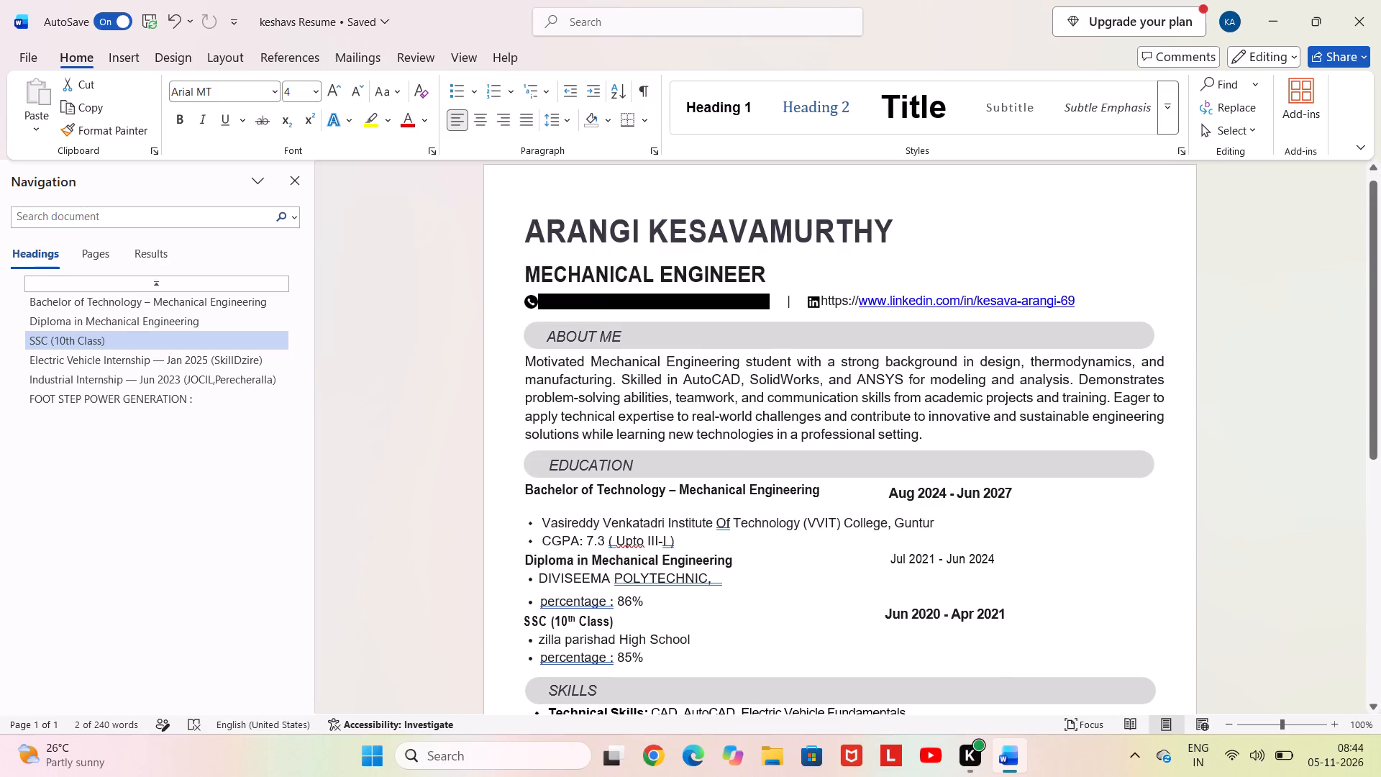
Save the resume again and close the document.
right_click(1257, 331)
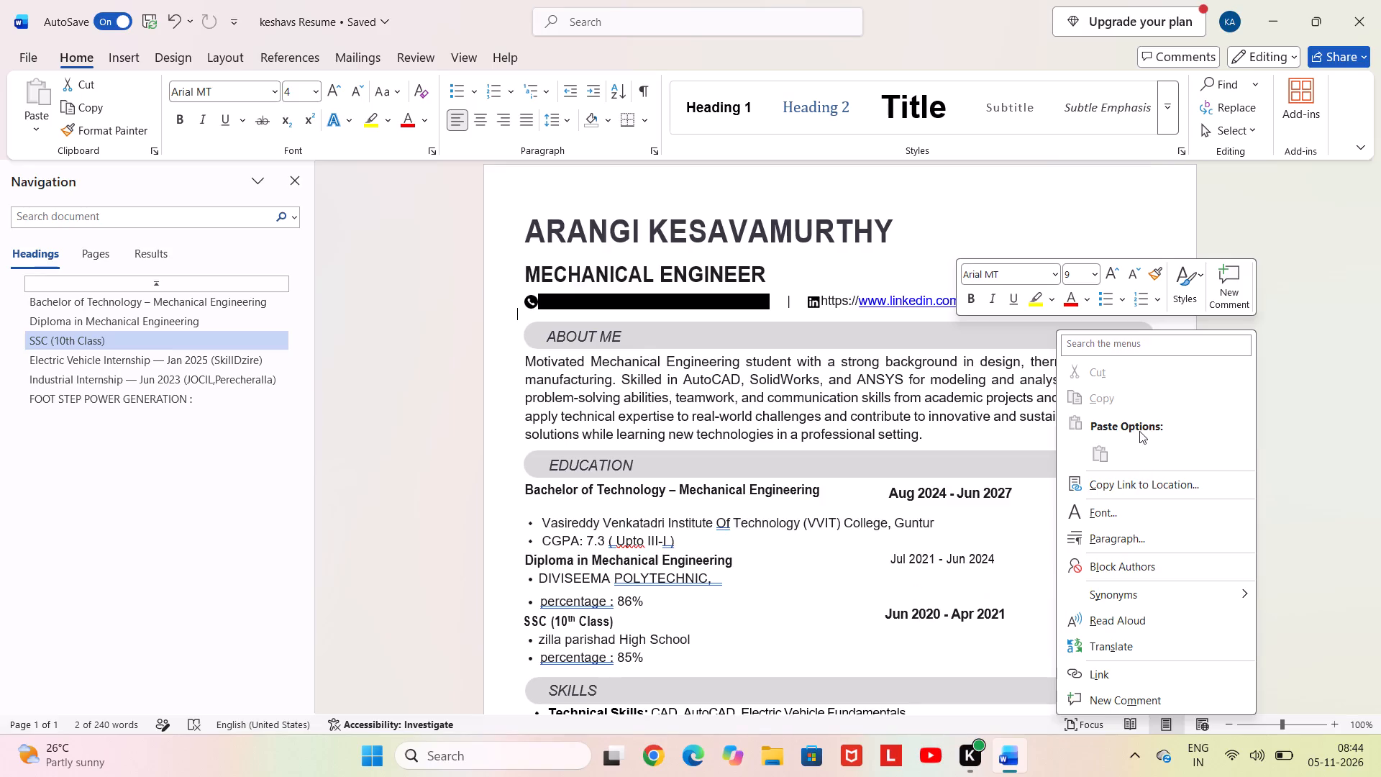
left_click(1277, 406)
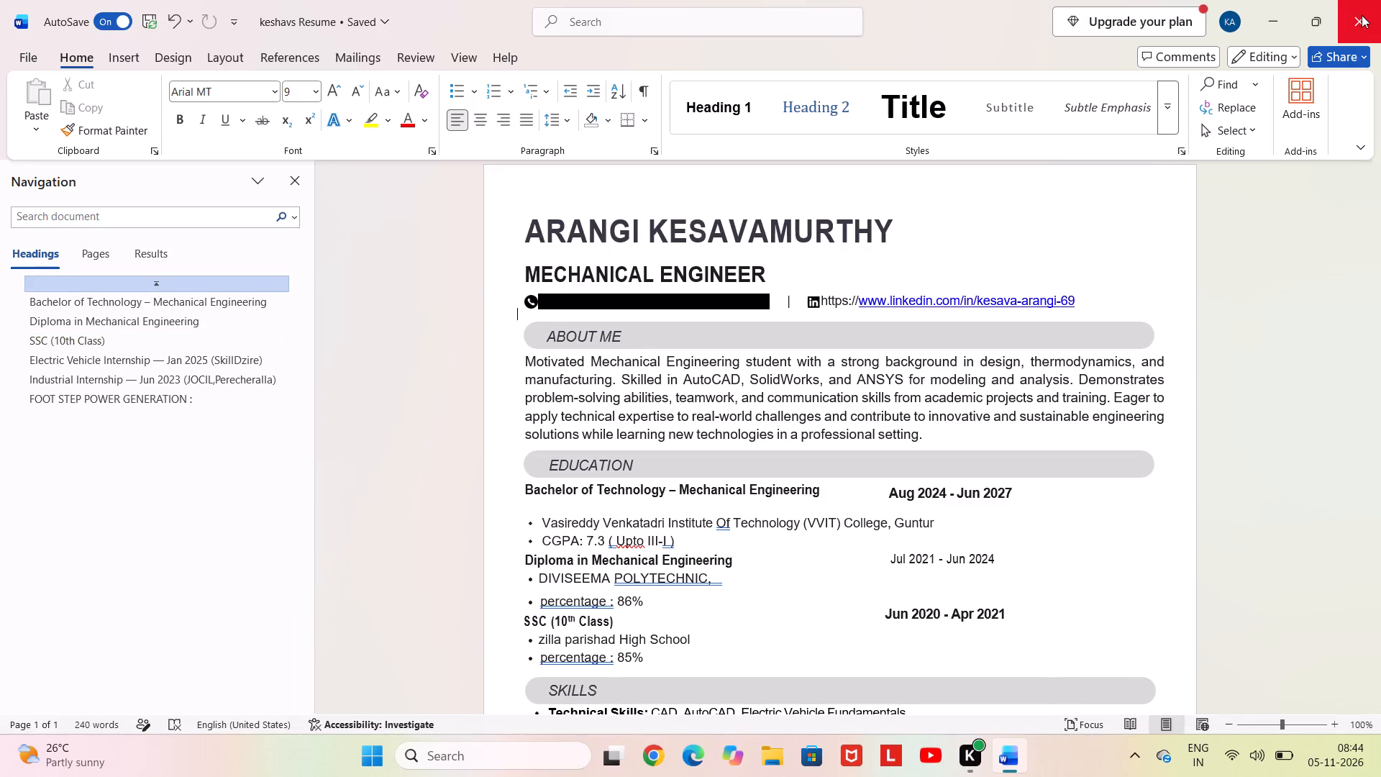
key("ctrl+s")
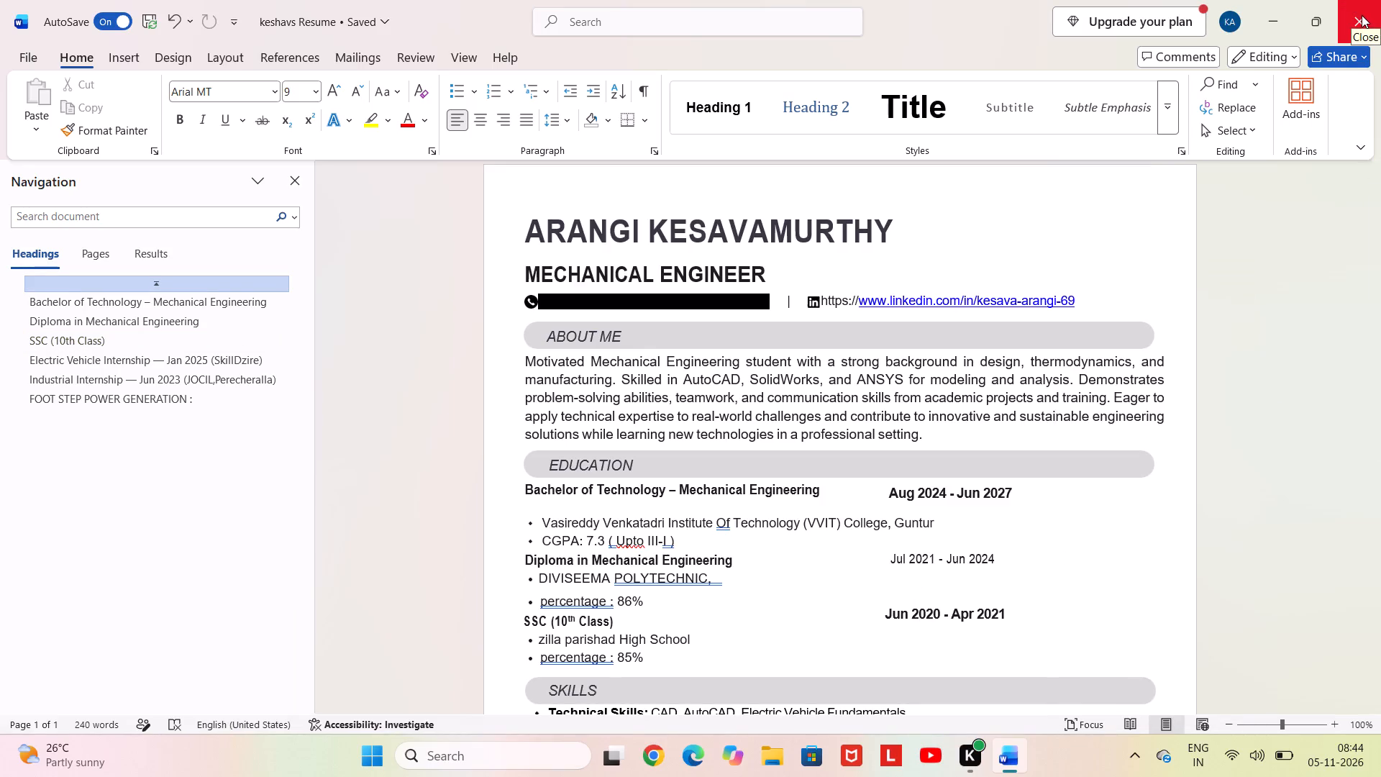
left_click(1362, 15)
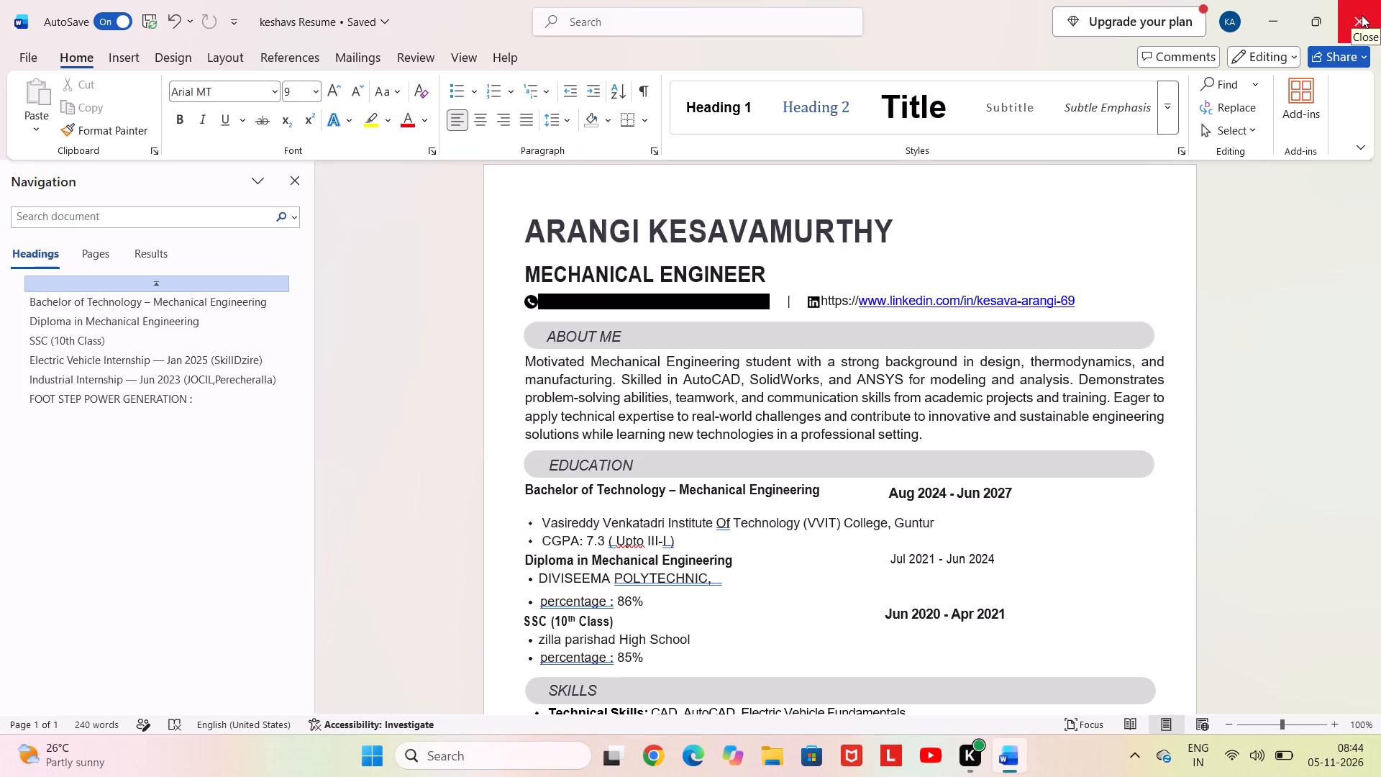